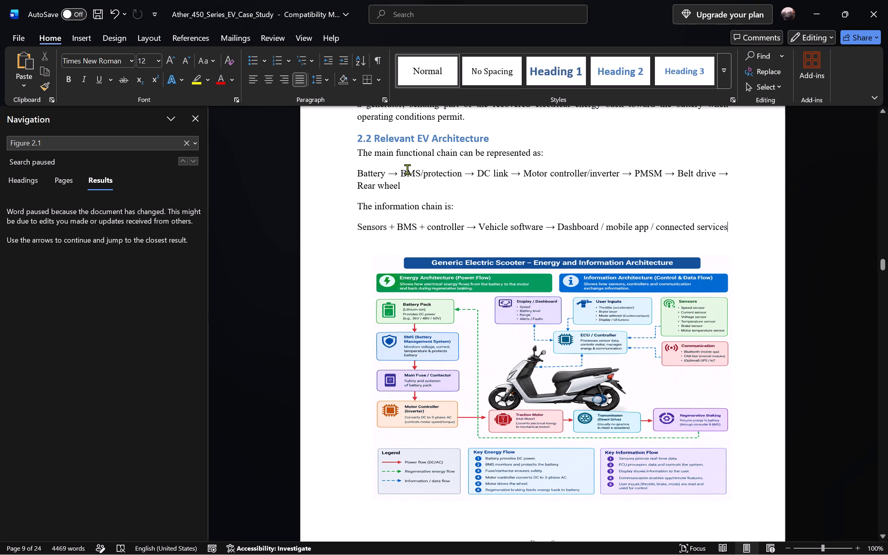
{"action": "left_click", "coordinate": [75, 35]}
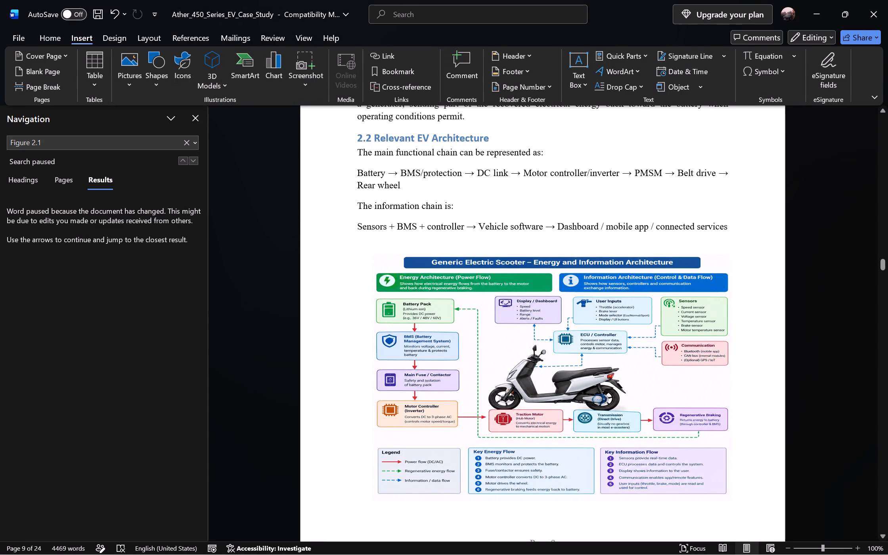
{"action": "left_click", "coordinate": [410, 186]}
{"action": "left_click", "coordinate": [132, 55]}
{"action": "left_click", "coordinate": [144, 121]}
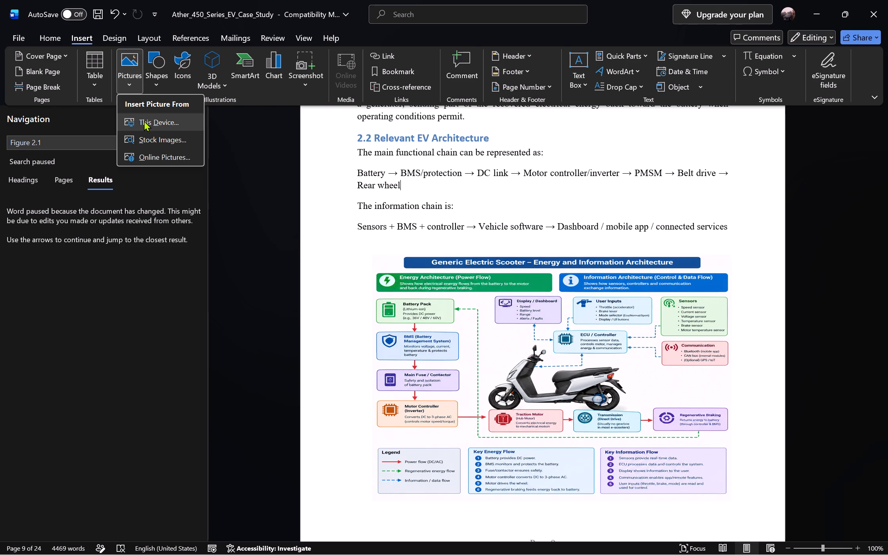
{"action": "left_click", "coordinate": [170, 111]}
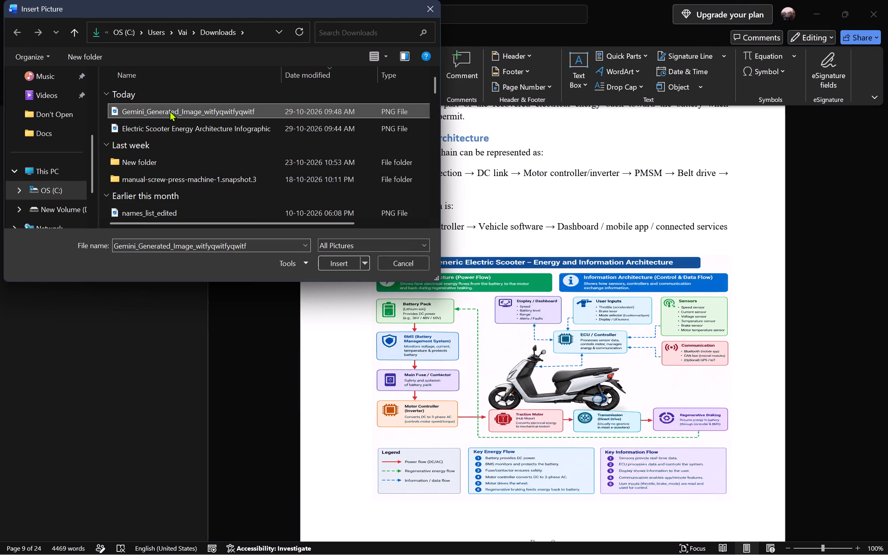
{"action": "key", "text": "Return"}
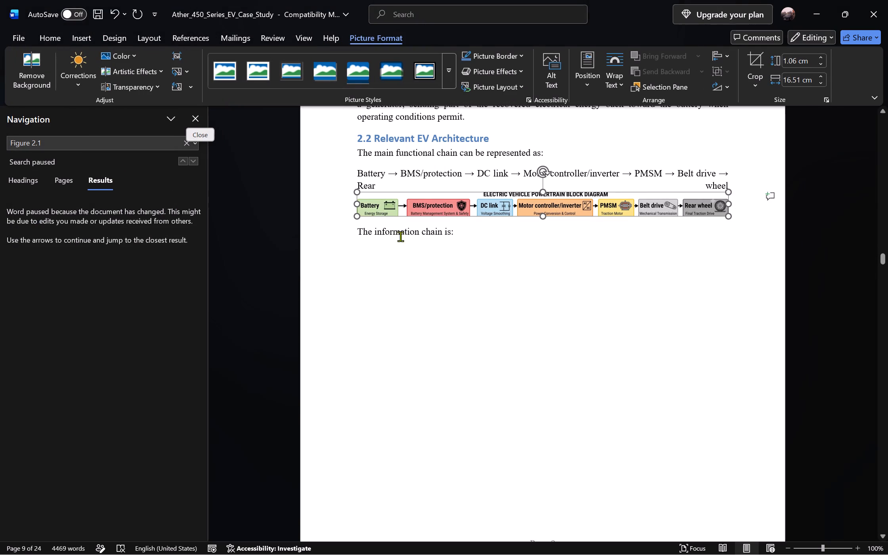
Give the powertrain block diagram a text-wrapped bottom-centre position, and move it directly below "The main functional chain can be represented as:".
{"action": "left_click", "coordinate": [600, 83]}
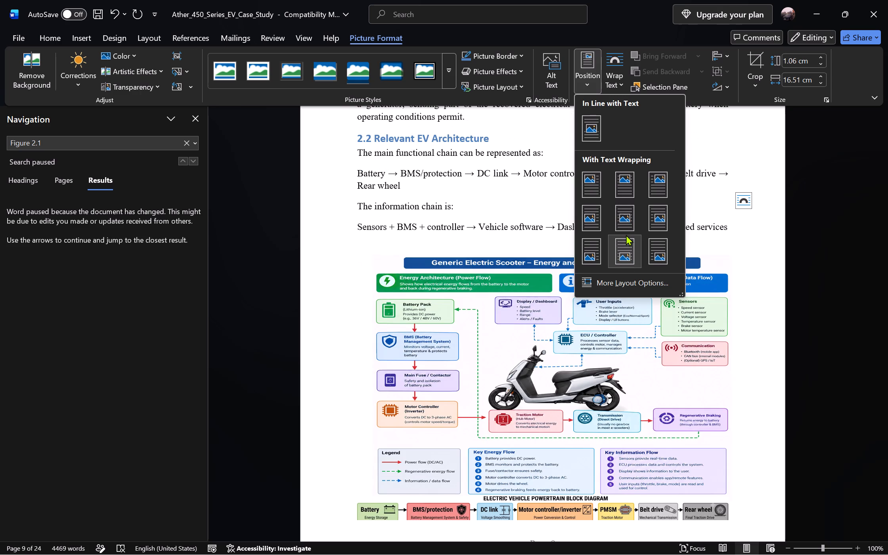
{"action": "left_click", "coordinate": [626, 235]}
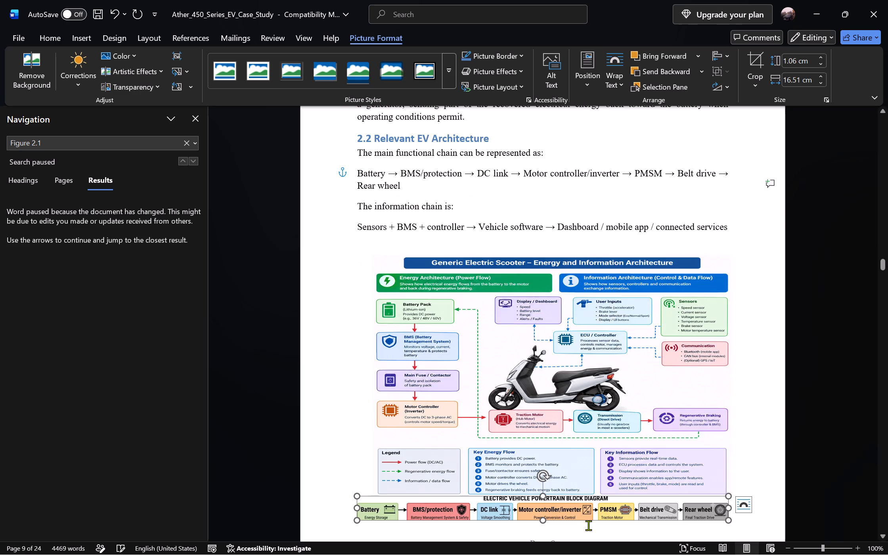
{"action": "left_click_drag", "start_coordinate": [575, 505], "coordinate": [584, 197]}
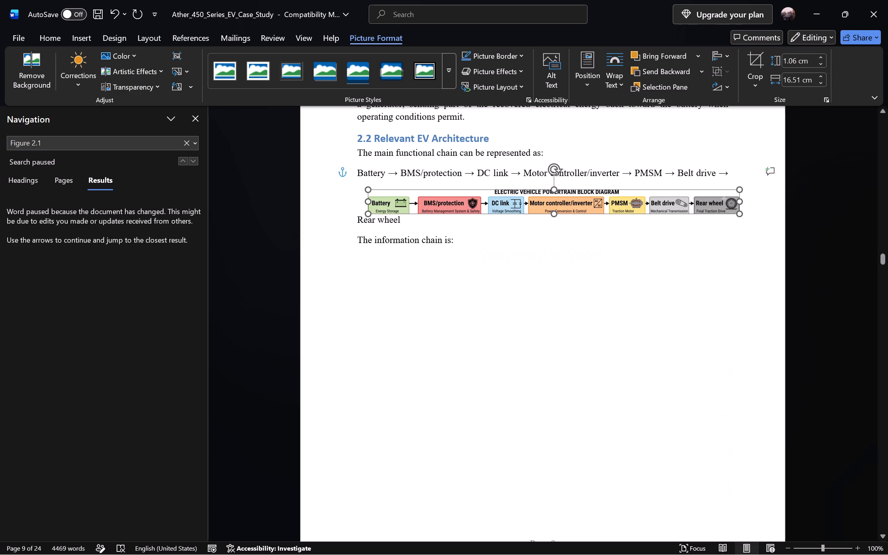
{"action": "left_click_drag", "start_coordinate": [584, 197], "coordinate": [568, 183]}
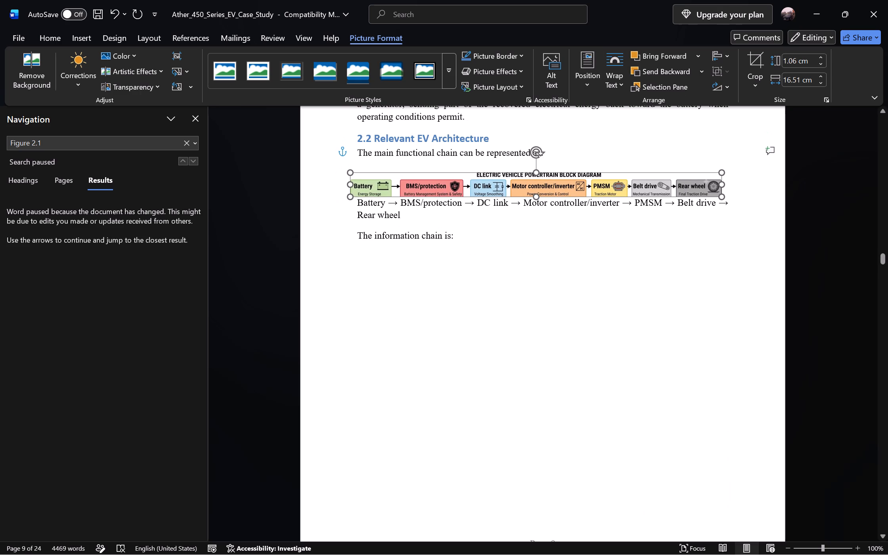
{"action": "left_click_drag", "start_coordinate": [568, 183], "coordinate": [570, 177]}
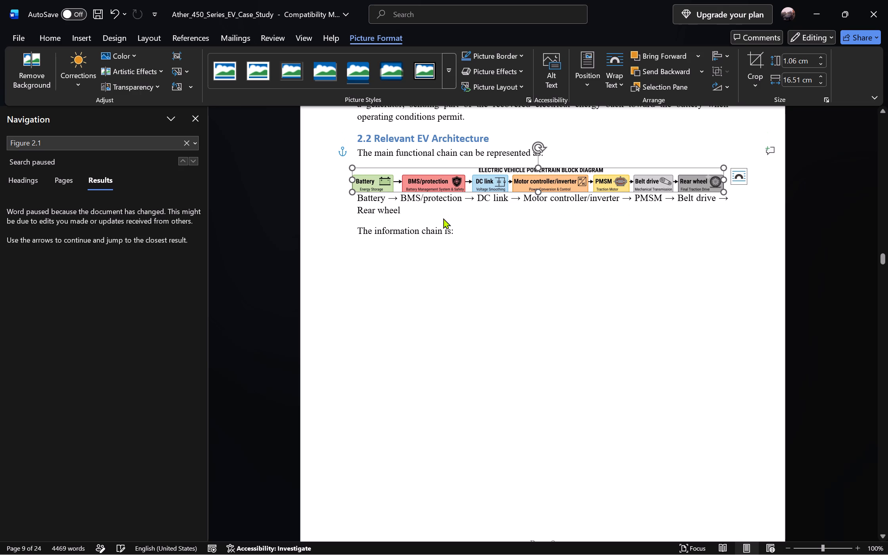
Delete the text chain running from "Battery" to "Rear wheel" below the inserted block diagram.
{"action": "left_click_drag", "start_coordinate": [417, 207], "coordinate": [349, 193]}
{"action": "key", "text": "BackSpace"}
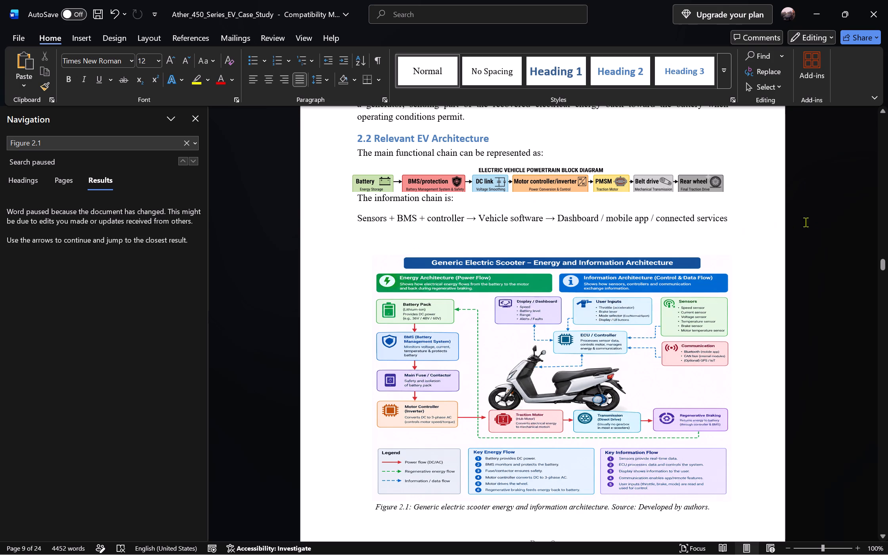
{"action": "left_click", "coordinate": [825, 218]}
{"action": "left_click", "coordinate": [810, 274]}
Close the Navigation pane.
{"action": "left_click", "coordinate": [187, 112]}
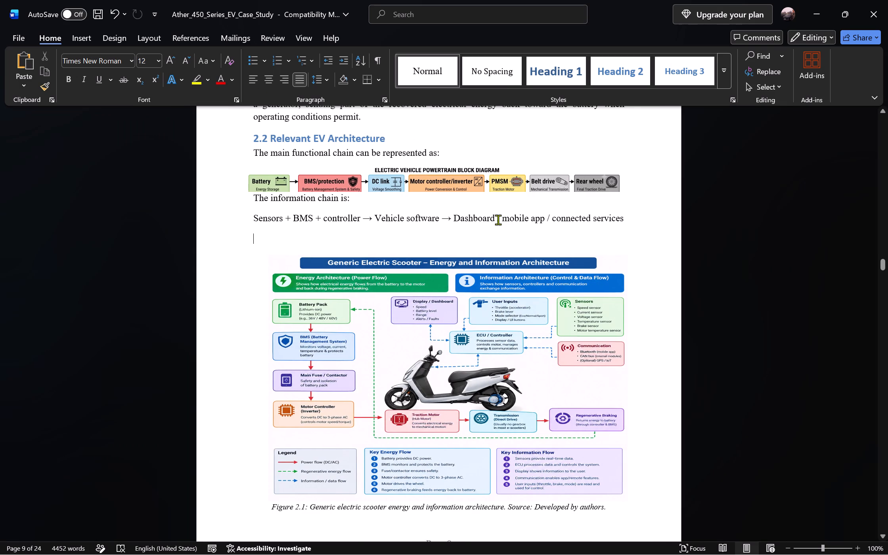
Delete "/ mobile app / connected services" from the information chain line so it ends with "Dashboard".
{"action": "left_click_drag", "start_coordinate": [495, 217], "coordinate": [615, 216]}
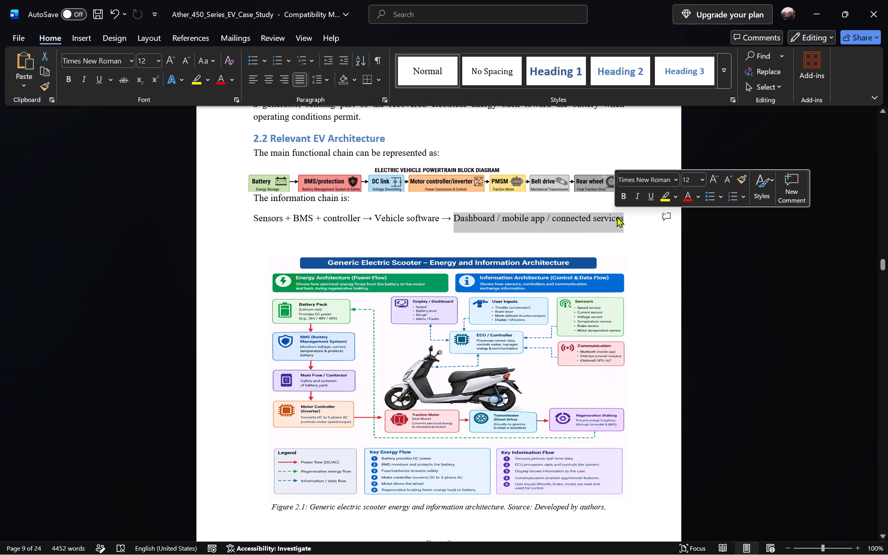
{"action": "left_click", "coordinate": [628, 219]}
{"action": "left_click_drag", "start_coordinate": [628, 219], "coordinate": [565, 218]}
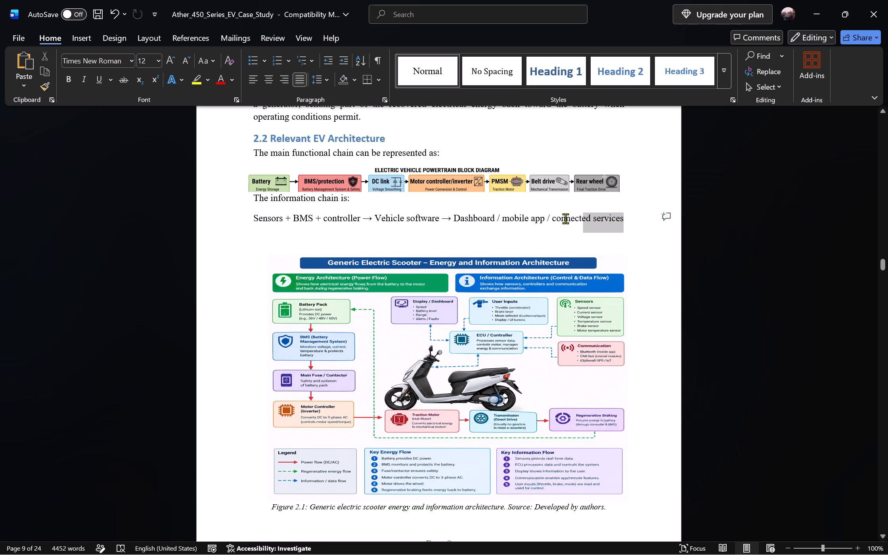
{"action": "left_click_drag", "start_coordinate": [565, 218], "coordinate": [496, 217]}
{"action": "left_click", "coordinate": [496, 217]}
{"action": "key", "text": "Delete"}
{"action": "key", "text": "Delete"}
{"action": "key", "text": "Delete"}
{"action": "key", "text": "Delete"}
{"action": "key", "text": "Delete"}
{"action": "key", "text": "Delete"}
{"action": "key", "text": "Delete"}
{"action": "key", "text": "Delete"}
{"action": "key", "text": "Delete"}
{"action": "key", "text": "Delete"}
{"action": "key", "text": "Delete"}
{"action": "key", "text": "Delete"}
{"action": "key", "text": "Delete"}
{"action": "key", "text": "Delete"}
{"action": "key", "text": "Delete"}
{"action": "key", "text": "Delete"}
{"action": "key", "text": "Delete"}
{"action": "key", "text": "Delete"}
{"action": "key", "text": "Delete"}
{"action": "key", "text": "Delete"}
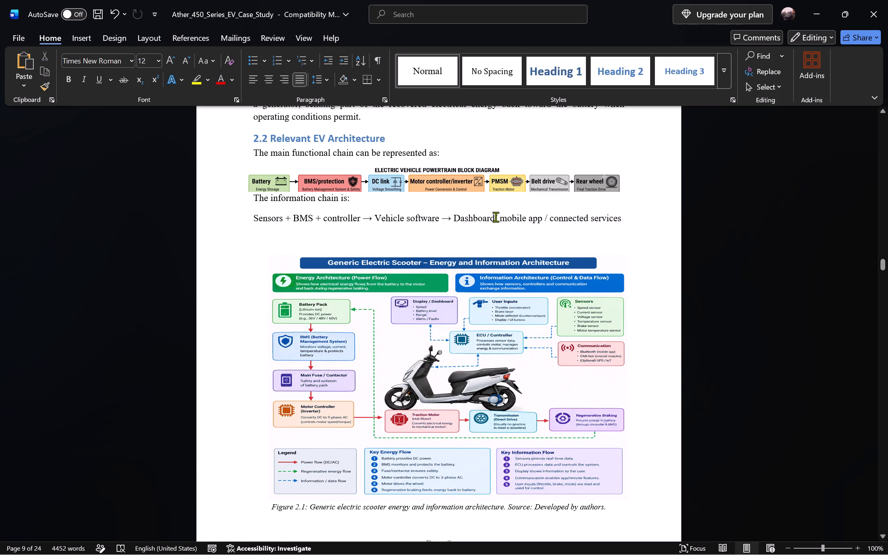
{"action": "key", "text": "Delete"}
{"action": "key", "text": "Delete"}
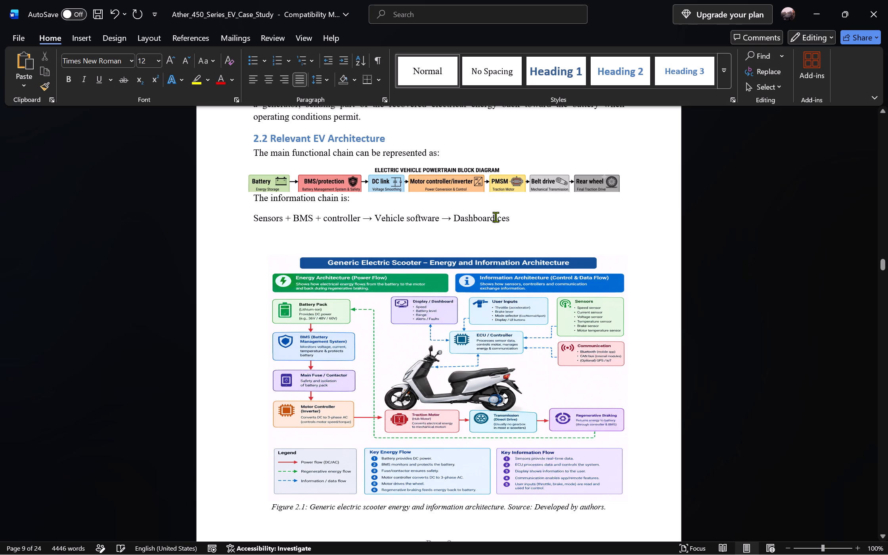
{"action": "key", "text": "Delete"}
{"action": "key", "text": "Delete"}
{"action": "key", "text": "Delete"}
{"action": "key", "text": "Delete"}
{"action": "left_click", "coordinate": [764, 219]}
Copy the Figure 3.1 title "Ather 450 Series subsystem architecture" from the List of Figures.
{"action": "scroll", "coordinate": [731, 296], "scroll_direction": "down", "scroll_amount": 1}
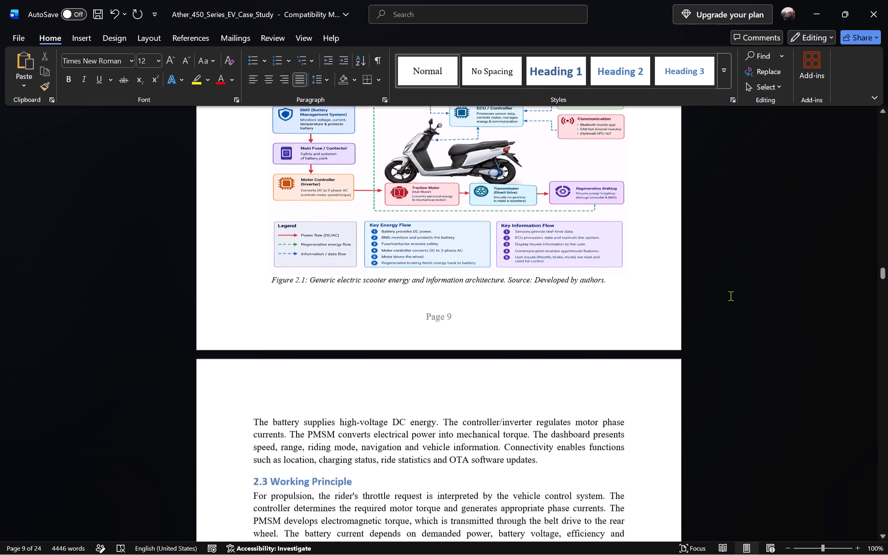
{"action": "scroll", "coordinate": [731, 296], "scroll_direction": "down", "scroll_amount": 2}
{"action": "left_click", "coordinate": [429, 364]}
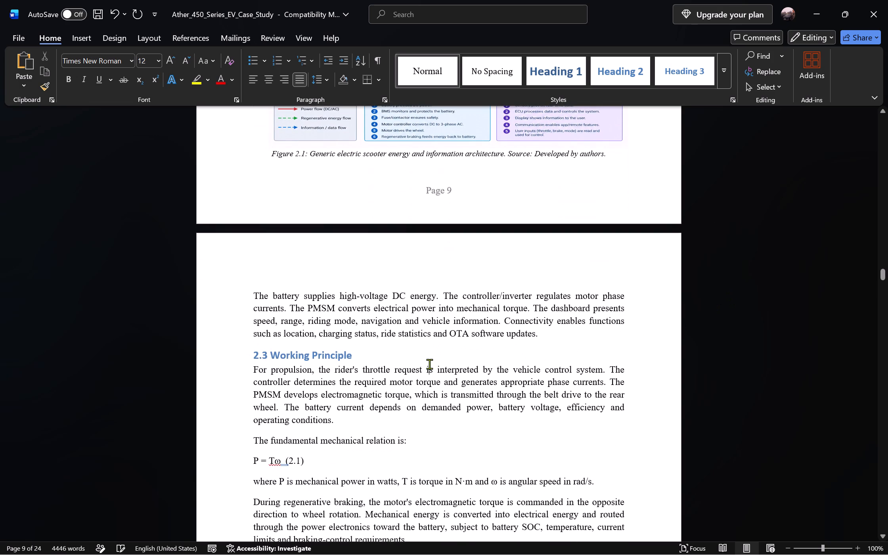
{"action": "scroll", "coordinate": [429, 364], "scroll_direction": "up", "scroll_amount": 6}
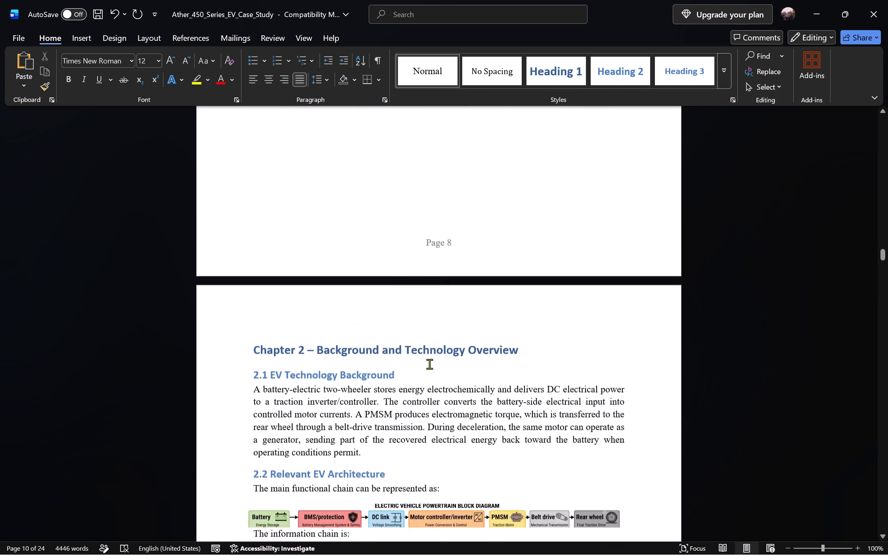
{"action": "scroll", "coordinate": [429, 364], "scroll_direction": "up", "scroll_amount": 8}
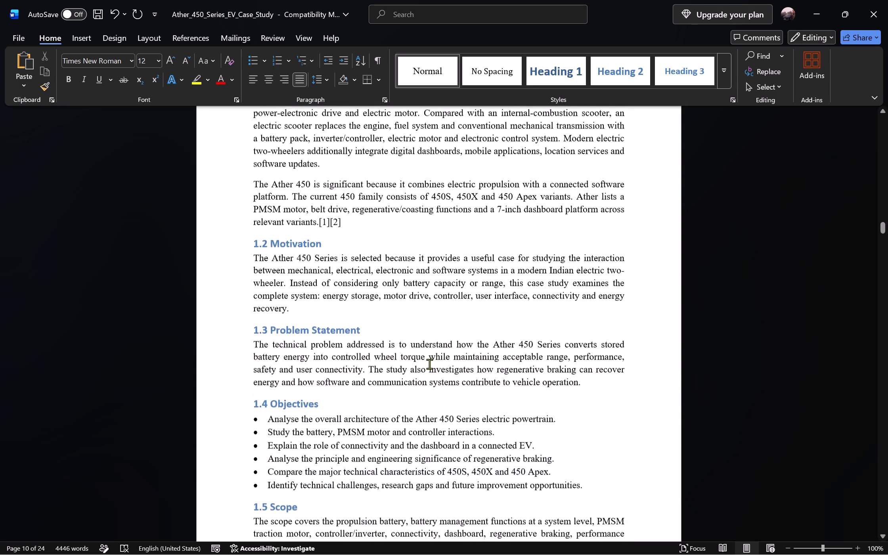
{"action": "scroll", "coordinate": [429, 364], "scroll_direction": "up", "scroll_amount": 5}
{"action": "scroll", "coordinate": [429, 364], "scroll_direction": "down", "scroll_amount": 9}
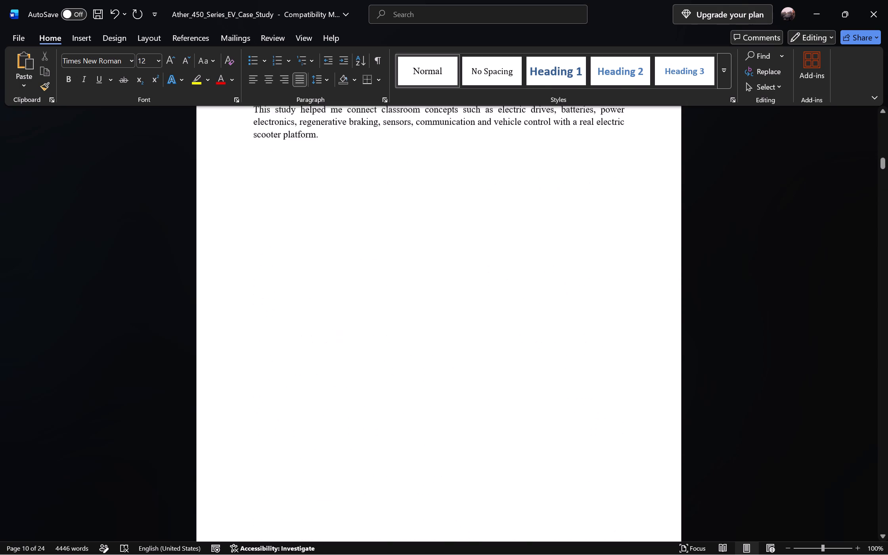
{"action": "scroll", "coordinate": [429, 364], "scroll_direction": "down", "scroll_amount": 8}
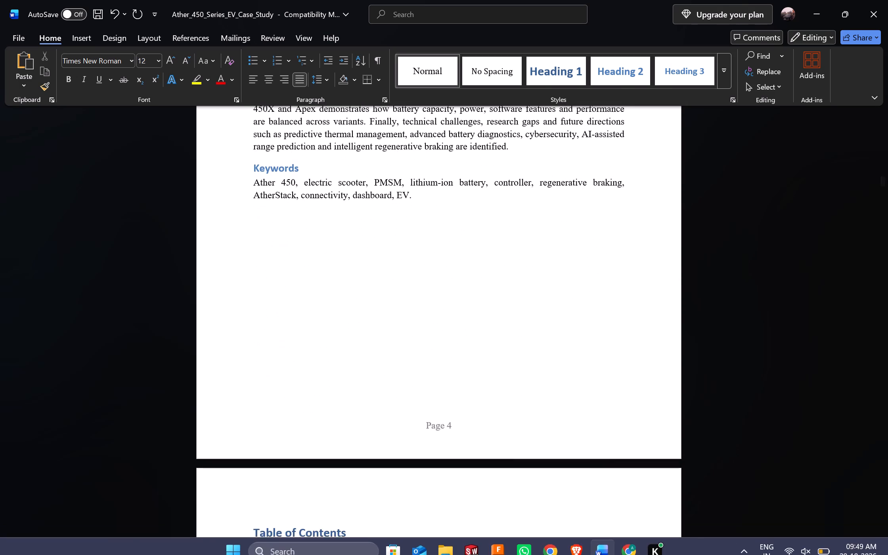
{"action": "scroll", "coordinate": [439, 208], "scroll_direction": "down", "scroll_amount": 4}
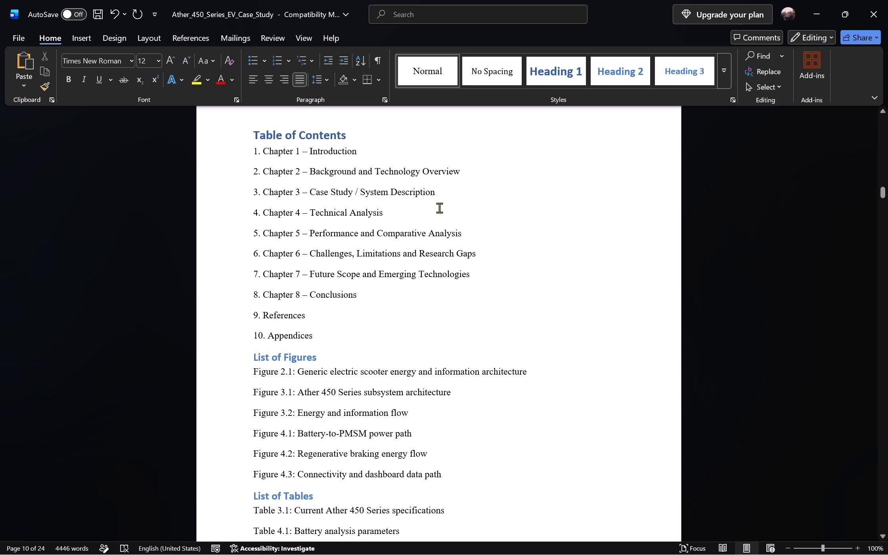
{"action": "scroll", "coordinate": [439, 208], "scroll_direction": "down", "scroll_amount": 3}
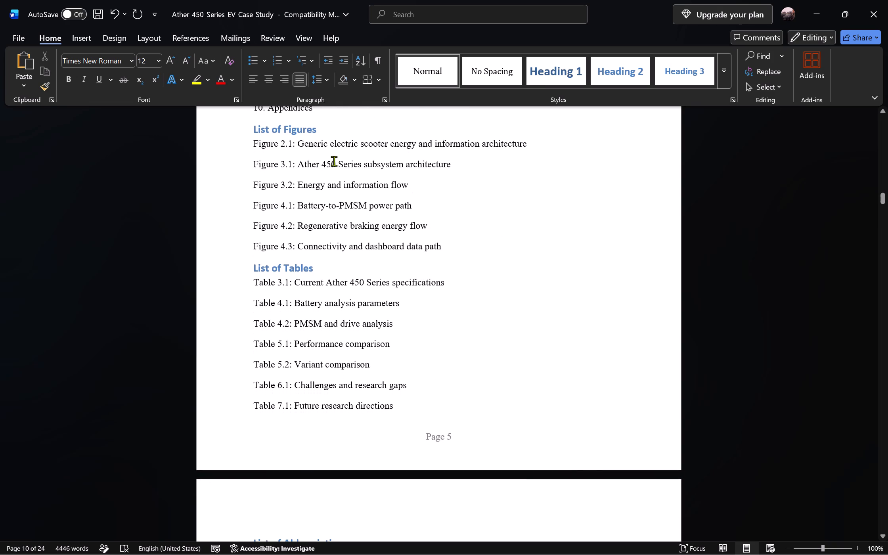
{"action": "left_click_drag", "start_coordinate": [297, 165], "coordinate": [328, 170]}
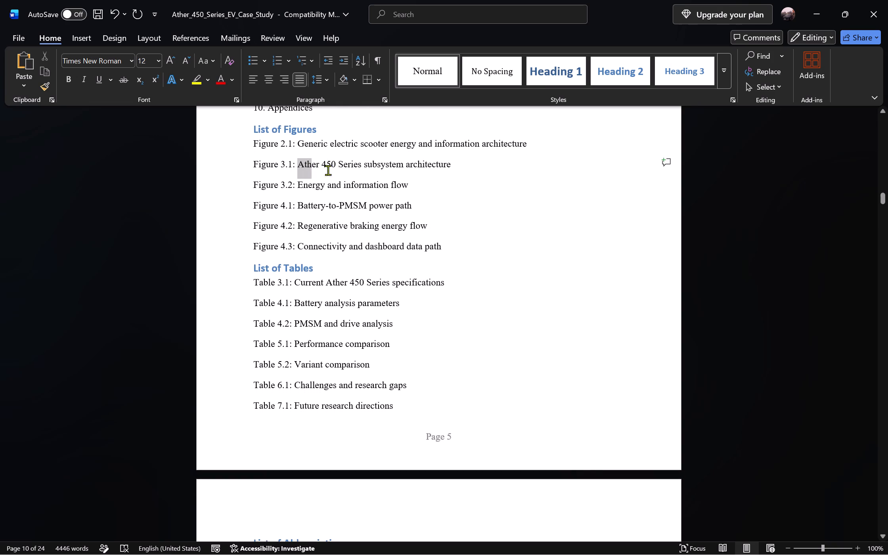
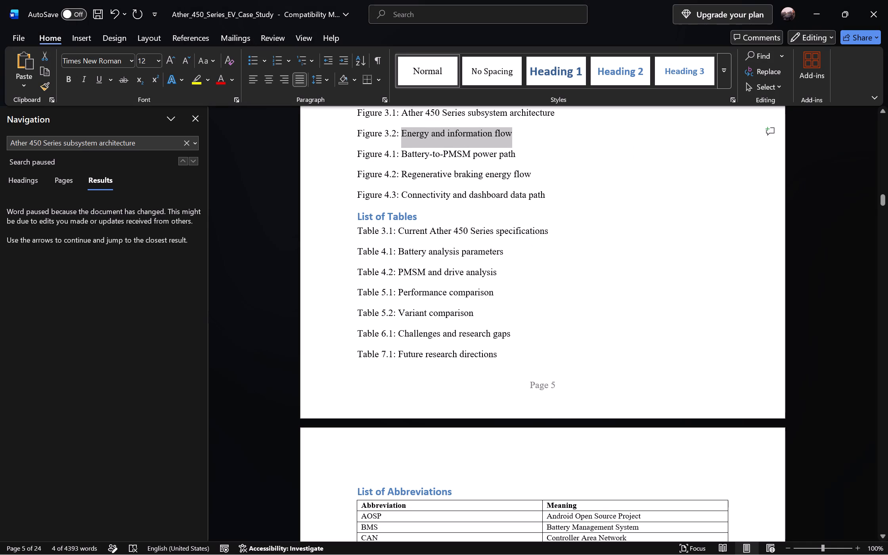
{"action": "left_click", "coordinate": [155, 145]}
{"action": "key", "text": "ctrl+v"}
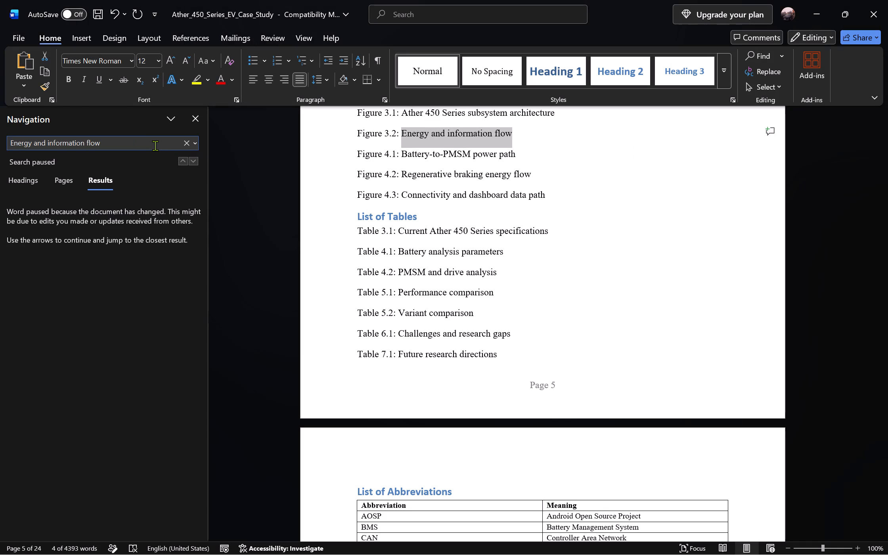
{"action": "key", "text": "Return"}
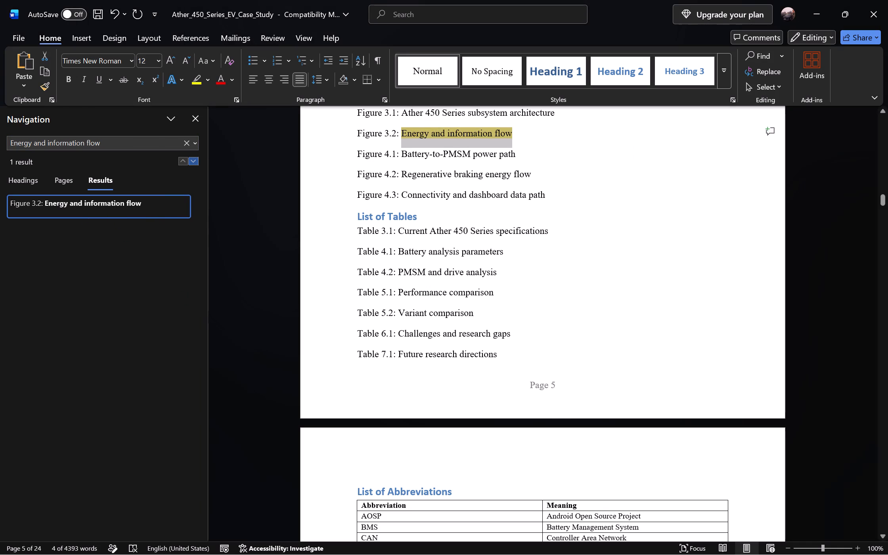
{"action": "left_click", "coordinate": [120, 214]}
Insert the picture "Electric Vehicle Energy Flow Infographic" from Downloads on the blank line after the section 3.5 System Integration text.
{"action": "scroll", "coordinate": [469, 356], "scroll_direction": "down", "scroll_amount": 11}
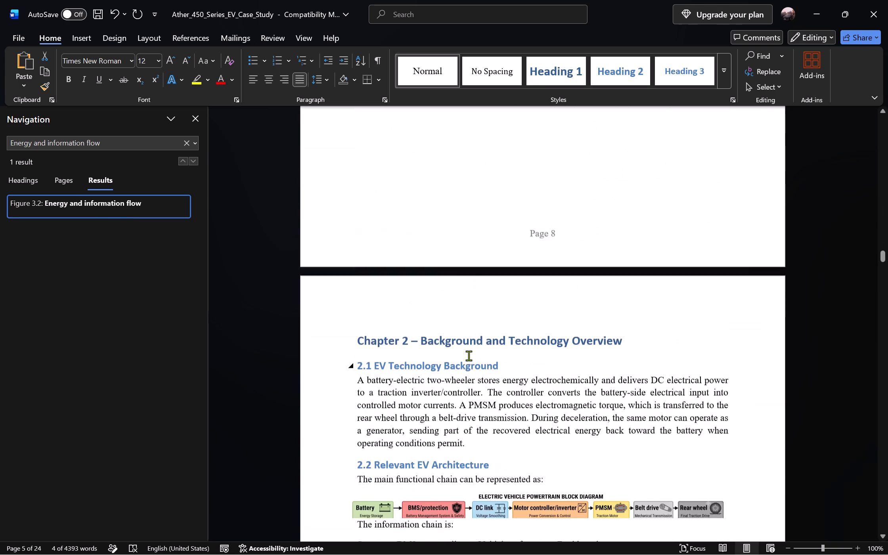
{"action": "scroll", "coordinate": [469, 356], "scroll_direction": "down", "scroll_amount": 11}
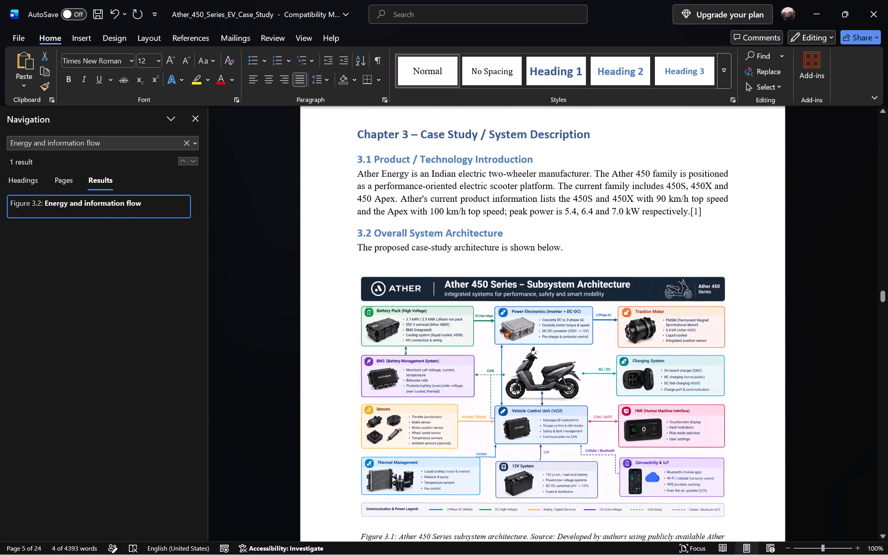
{"action": "scroll", "coordinate": [469, 356], "scroll_direction": "down", "scroll_amount": 5}
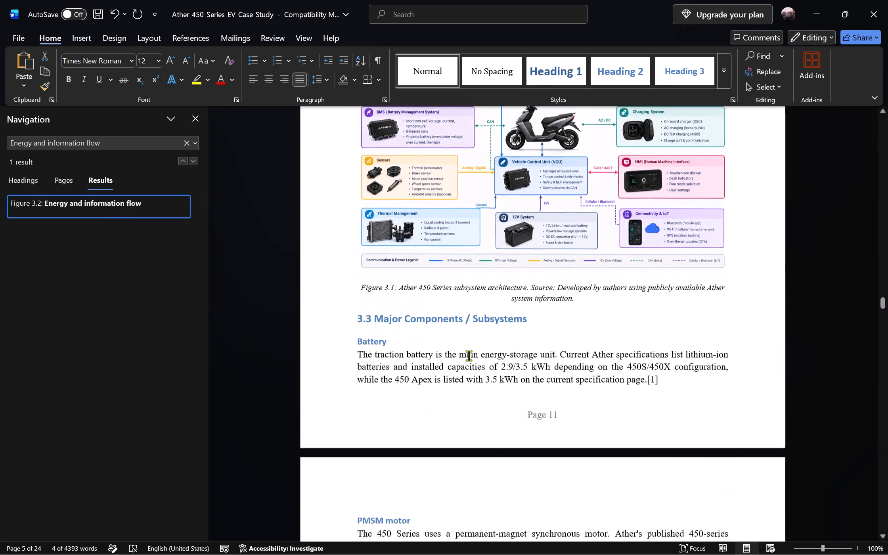
{"action": "scroll", "coordinate": [469, 356], "scroll_direction": "down", "scroll_amount": 2}
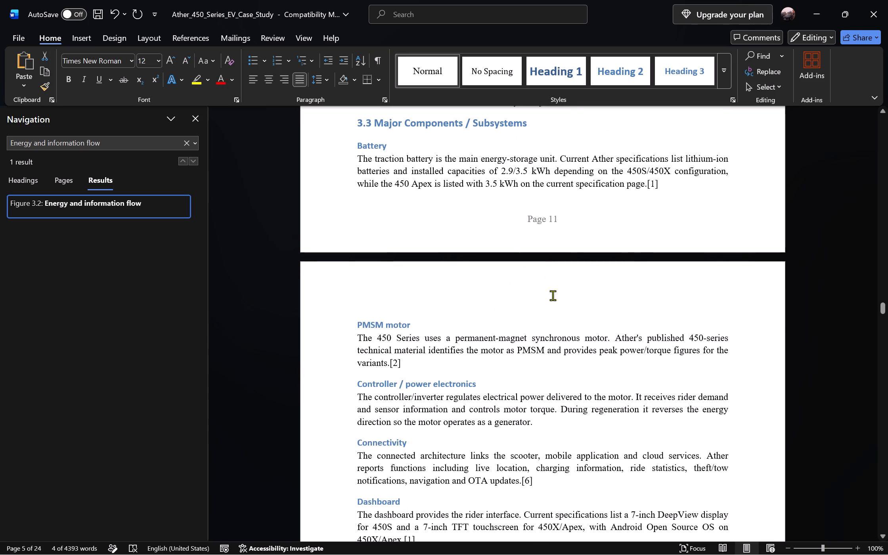
{"action": "scroll", "coordinate": [484, 233], "scroll_direction": "down", "scroll_amount": 3}
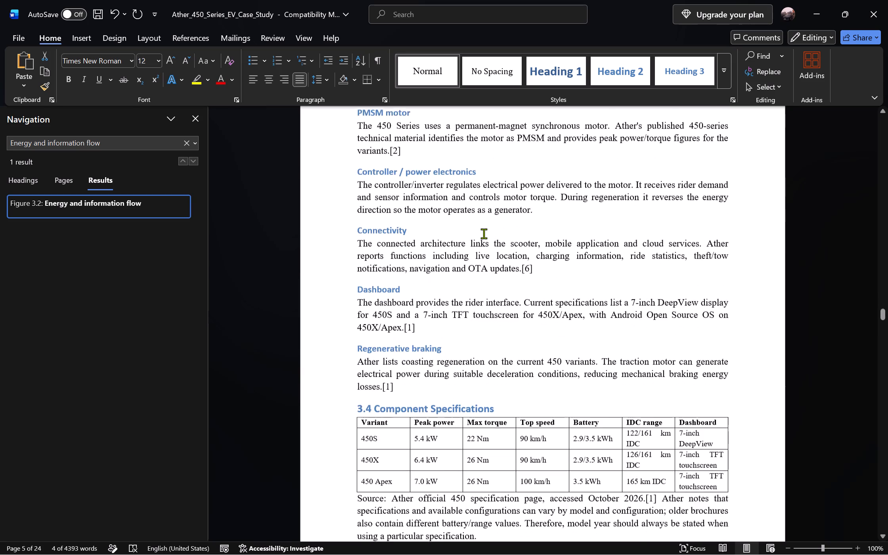
{"action": "scroll", "coordinate": [484, 233], "scroll_direction": "down", "scroll_amount": 3}
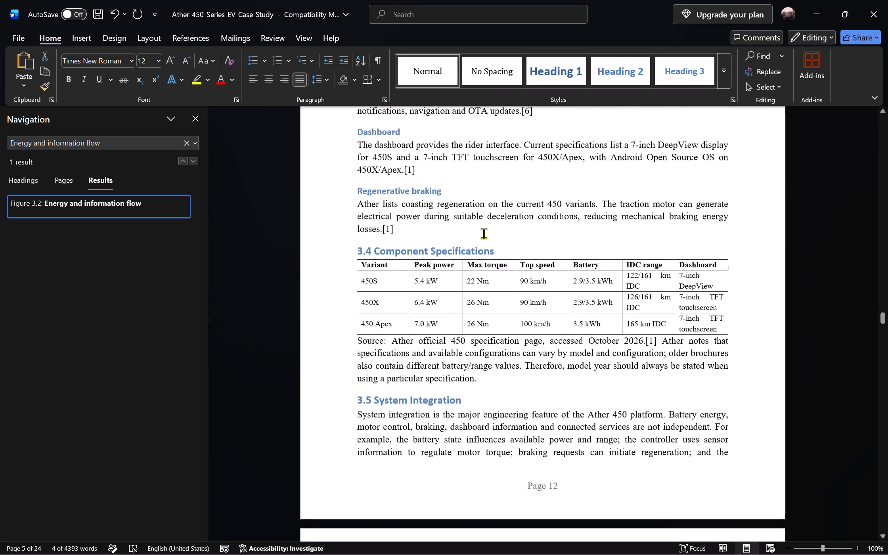
{"action": "scroll", "coordinate": [484, 233], "scroll_direction": "down", "scroll_amount": 3}
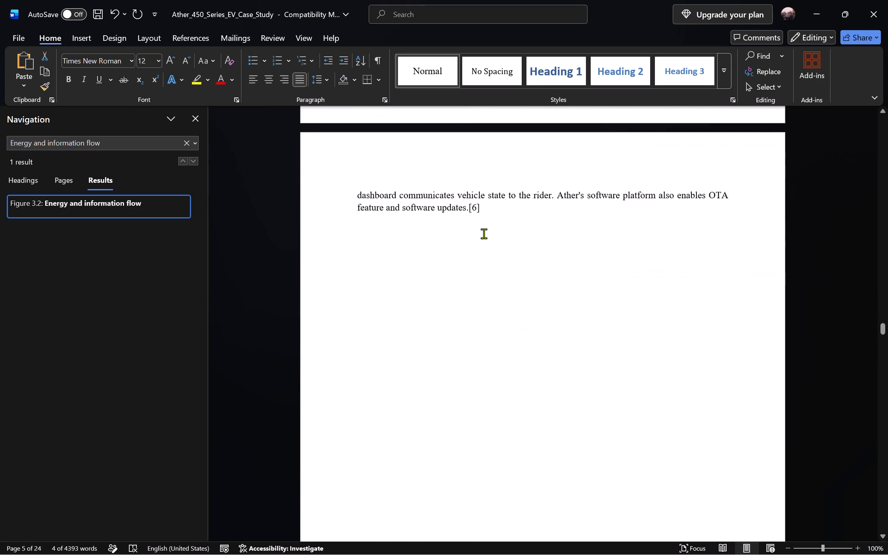
{"action": "left_click", "coordinate": [468, 283]}
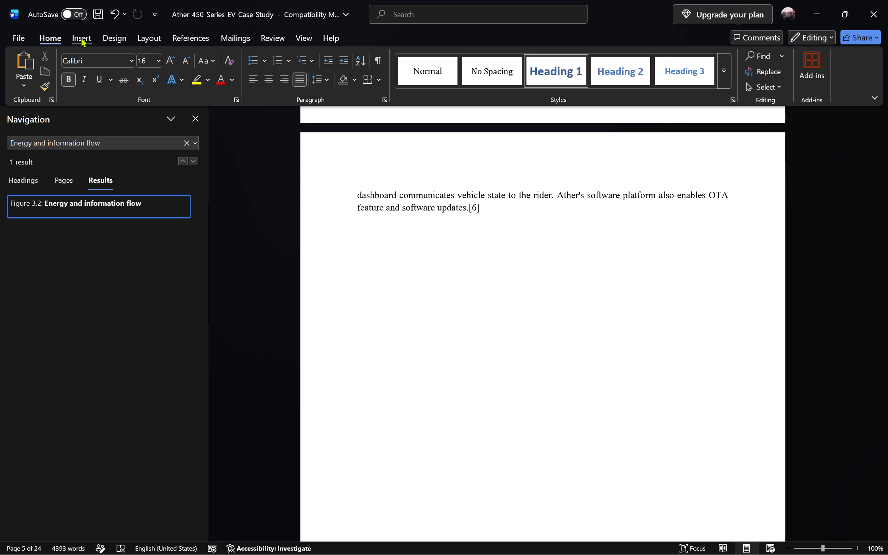
{"action": "left_click", "coordinate": [81, 37]}
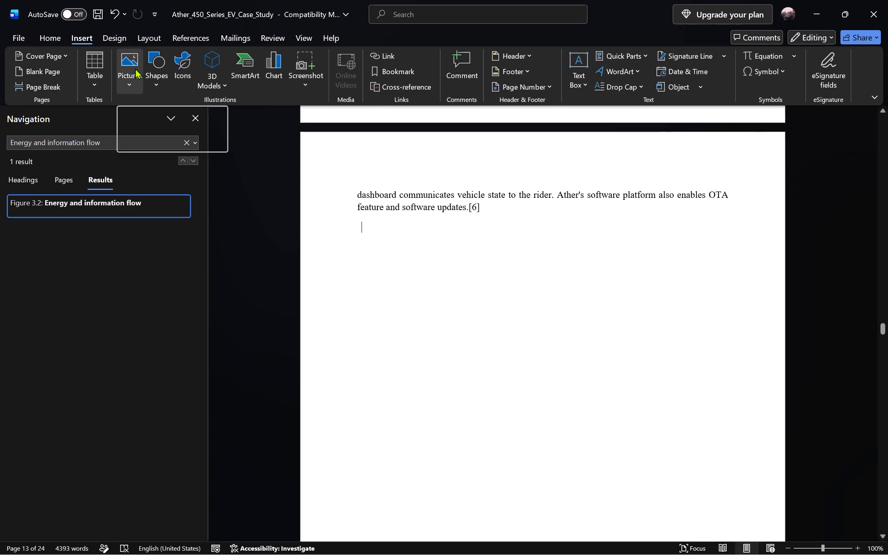
{"action": "left_click", "coordinate": [135, 68]}
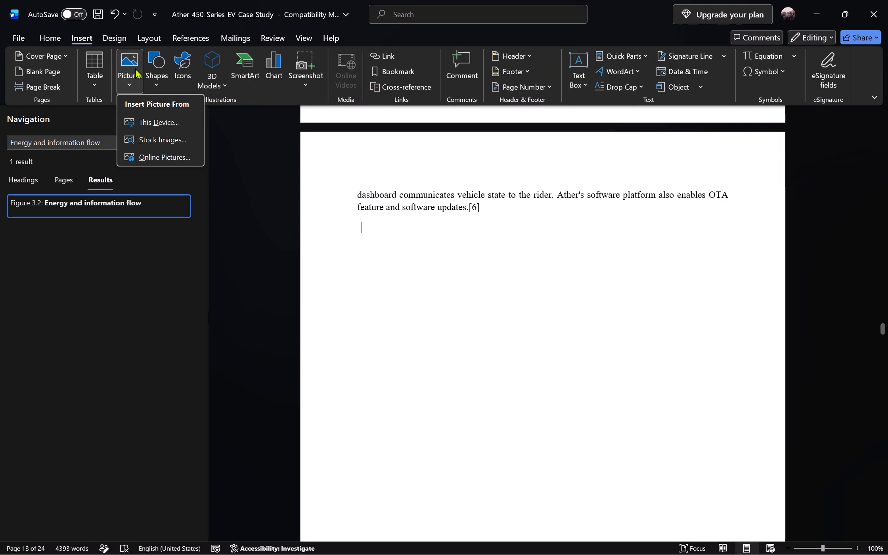
{"action": "left_click", "coordinate": [147, 119]}
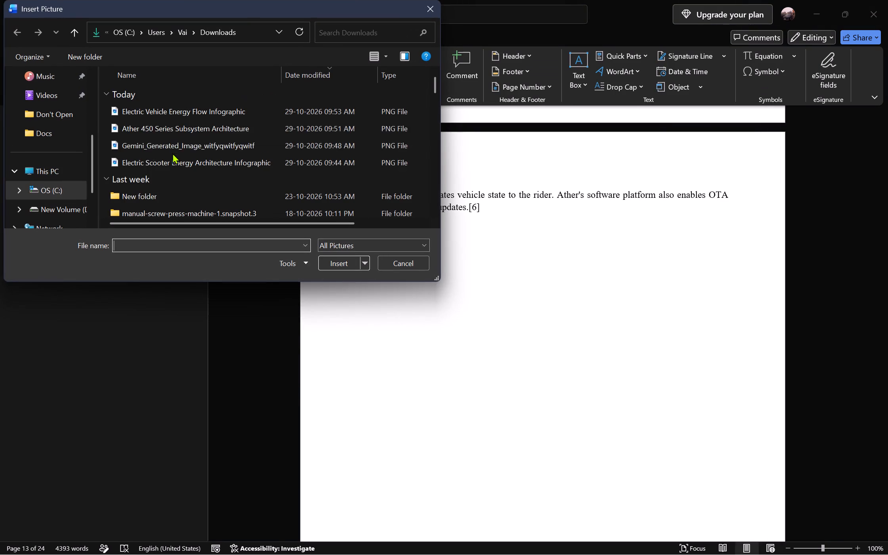
{"action": "left_click", "coordinate": [161, 114]}
{"action": "key", "text": "Return"}
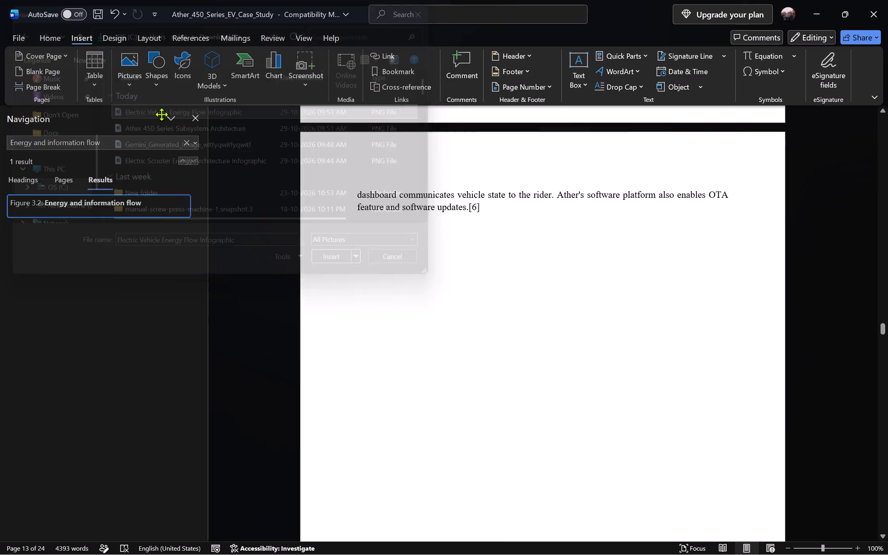
Make the inserted energy flow picture movable by giving it the middle-center position with text wrapping.
{"action": "left_click_drag", "start_coordinate": [546, 291], "coordinate": [557, 170]}
{"action": "left_click", "coordinate": [576, 84]}
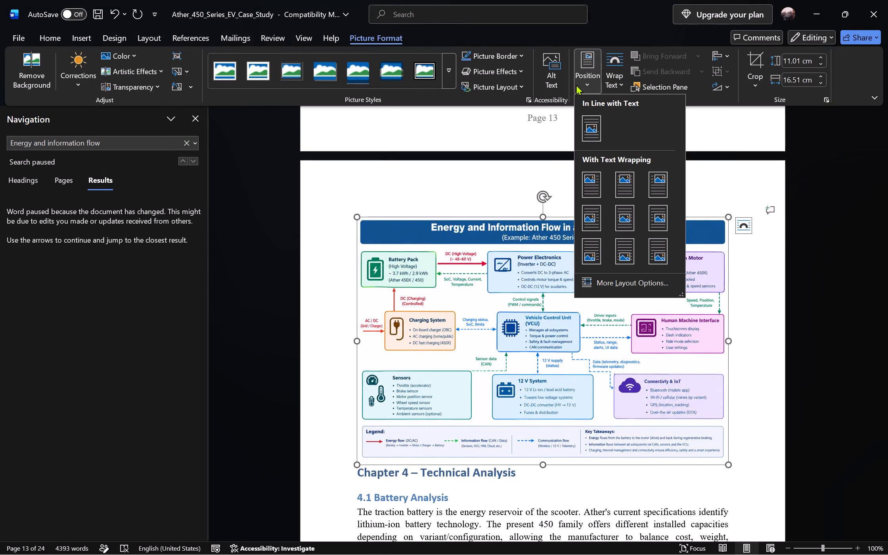
{"action": "left_click", "coordinate": [622, 217]}
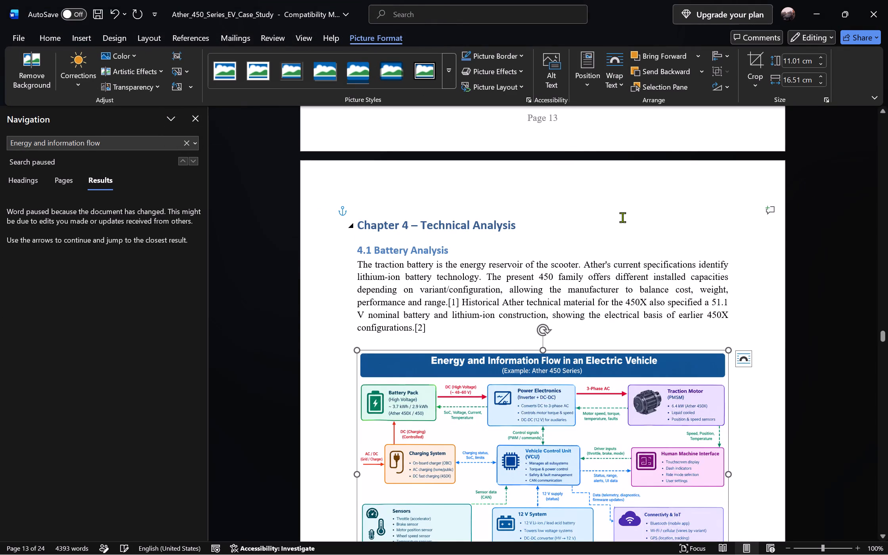
Move the energy flow picture up to page 13, directly below the closing System Integration lines, and deselect it.
{"action": "left_click_drag", "start_coordinate": [531, 497], "coordinate": [558, 190]}
{"action": "scroll", "coordinate": [558, 190], "scroll_direction": "up", "scroll_amount": 2}
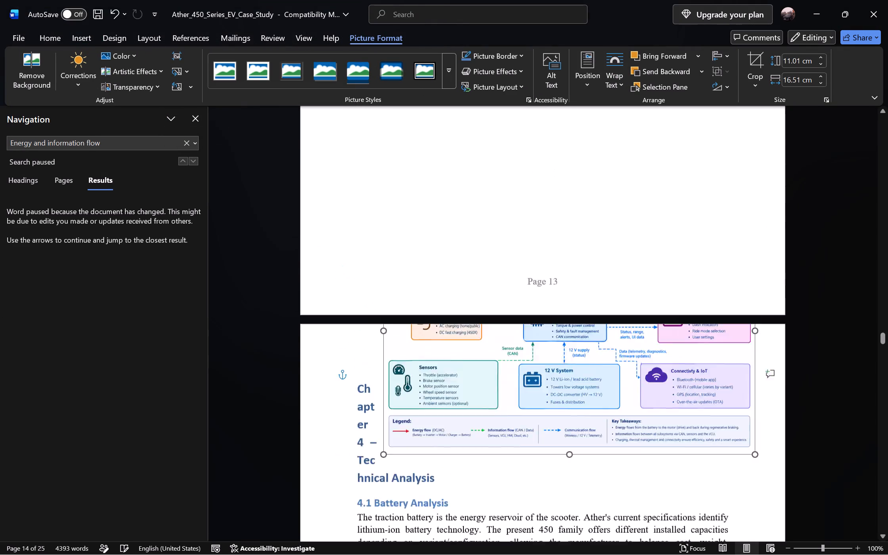
{"action": "scroll", "coordinate": [558, 190], "scroll_direction": "up", "scroll_amount": 2}
{"action": "scroll", "coordinate": [544, 337], "scroll_direction": "down", "scroll_amount": 3}
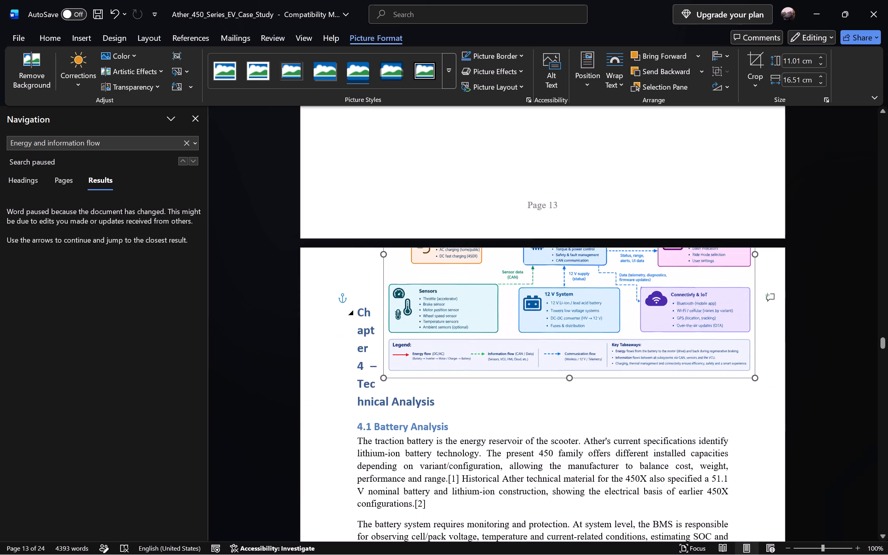
{"action": "left_click_drag", "start_coordinate": [553, 305], "coordinate": [551, 139]}
{"action": "scroll", "coordinate": [551, 139], "scroll_direction": "up", "scroll_amount": 4}
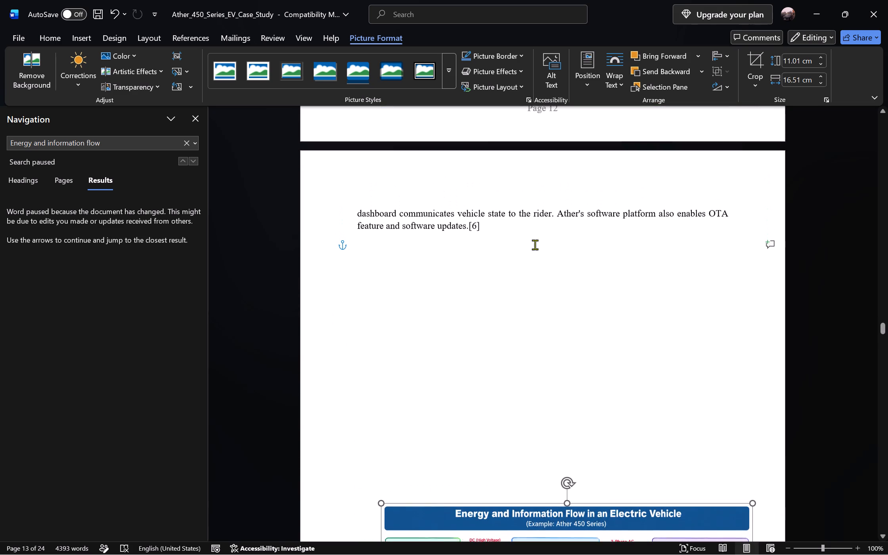
{"action": "left_click_drag", "start_coordinate": [507, 517], "coordinate": [485, 270]}
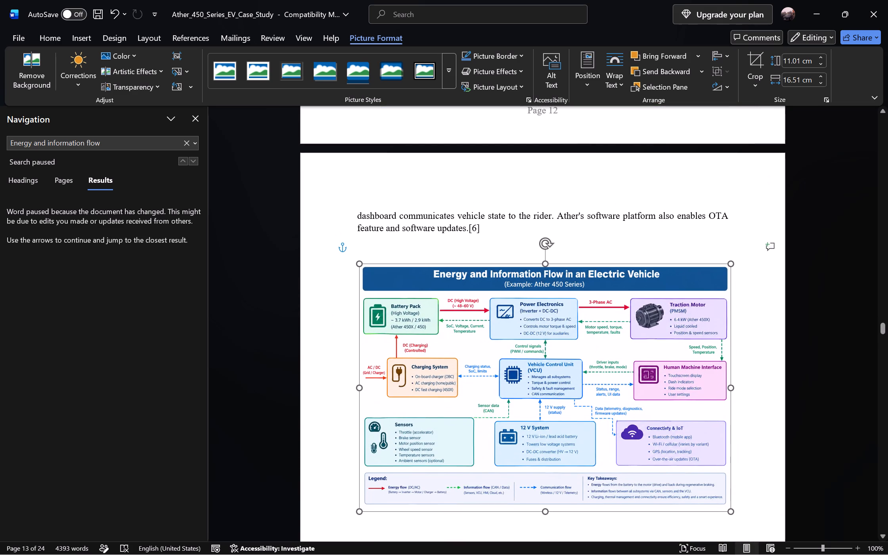
{"action": "left_click_drag", "start_coordinate": [485, 270], "coordinate": [482, 267]}
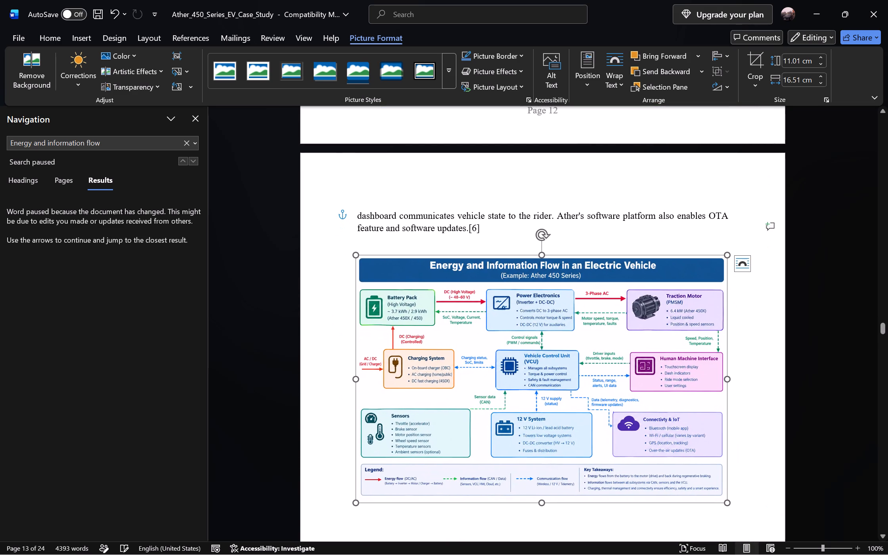
{"action": "left_click", "coordinate": [821, 253]}
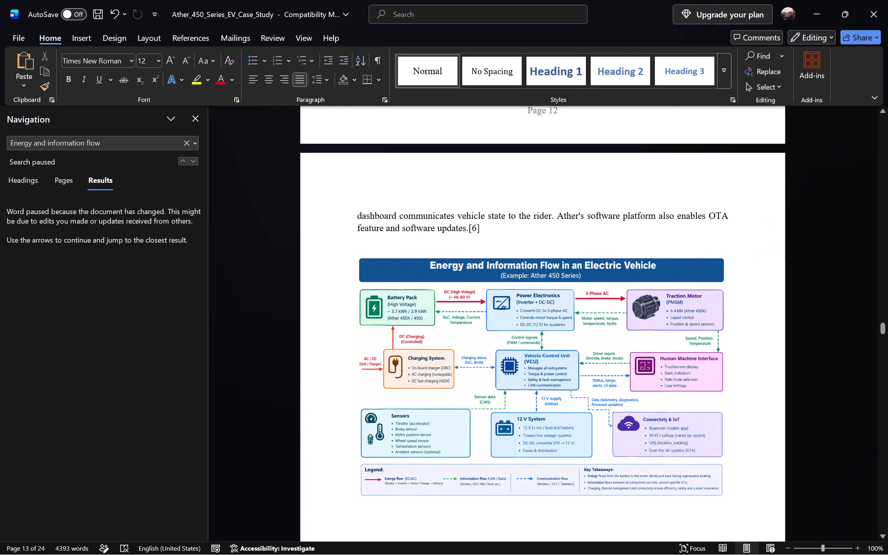
Copy the full entry "Figure 3.2: Energy and information flow" from the List of Figures.
{"action": "scroll", "coordinate": [522, 354], "scroll_direction": "down", "scroll_amount": 1}
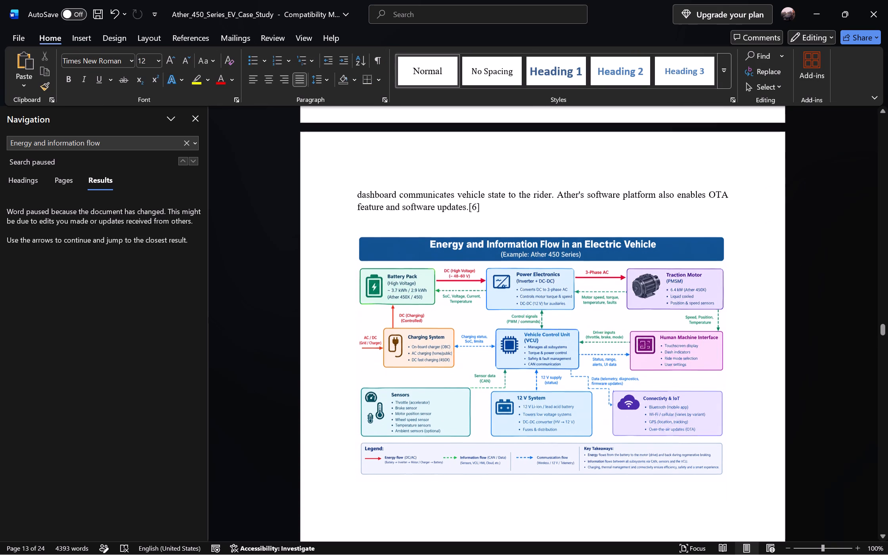
{"action": "scroll", "coordinate": [522, 354], "scroll_direction": "down", "scroll_amount": 1}
{"action": "left_click", "coordinate": [439, 356]}
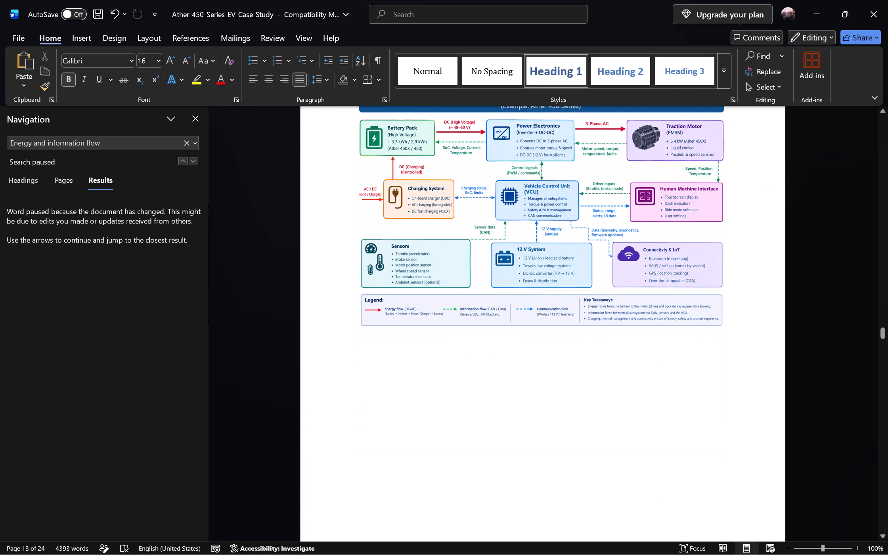
{"action": "scroll", "coordinate": [362, 321], "scroll_direction": "up", "scroll_amount": 16}
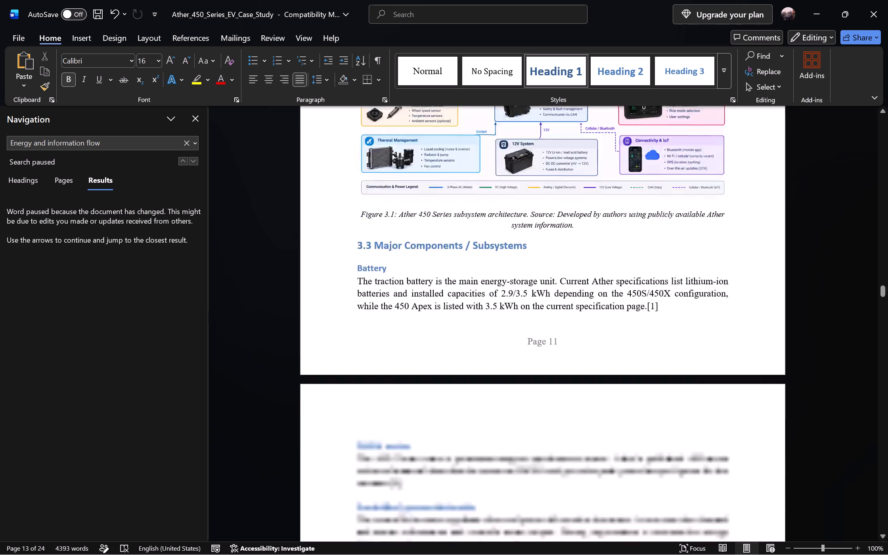
{"action": "scroll", "coordinate": [362, 321], "scroll_direction": "up", "scroll_amount": 11}
{"action": "scroll", "coordinate": [362, 321], "scroll_direction": "down", "scroll_amount": 8}
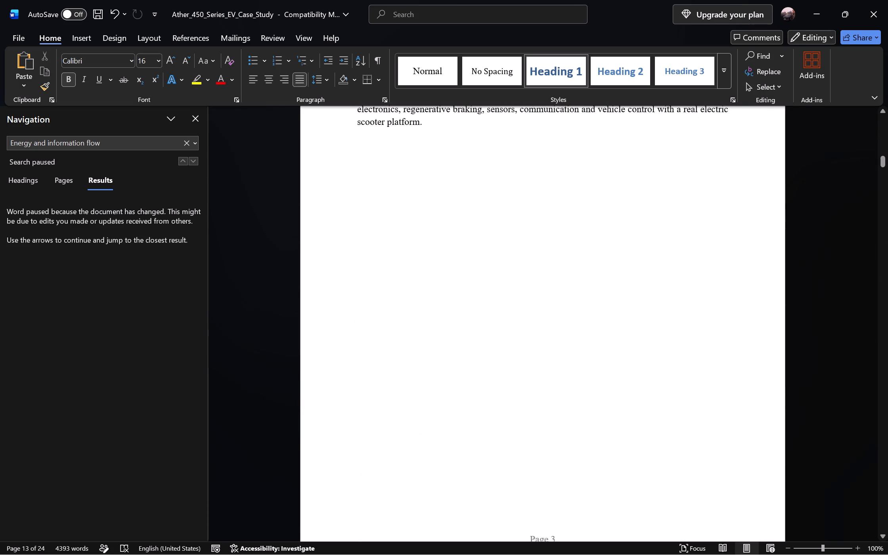
{"action": "scroll", "coordinate": [362, 321], "scroll_direction": "down", "scroll_amount": 8}
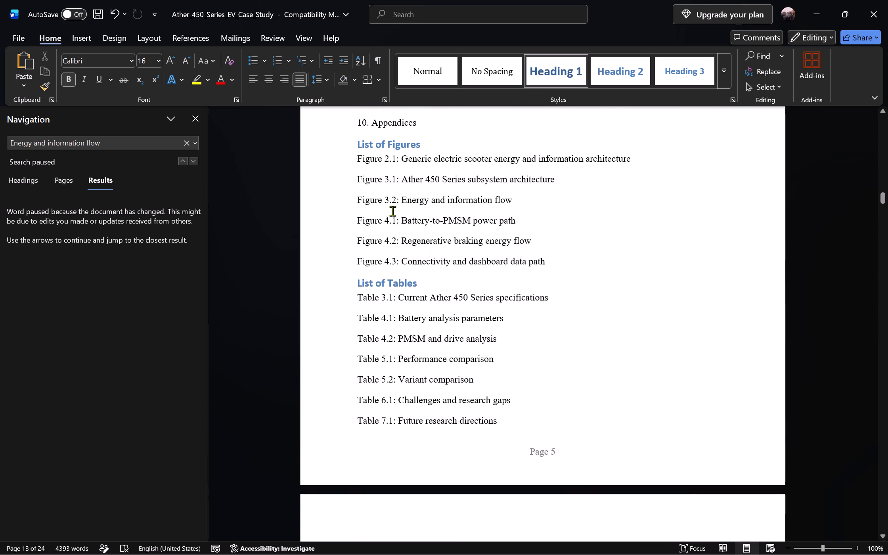
{"action": "left_click_drag", "start_coordinate": [358, 203], "coordinate": [508, 202]}
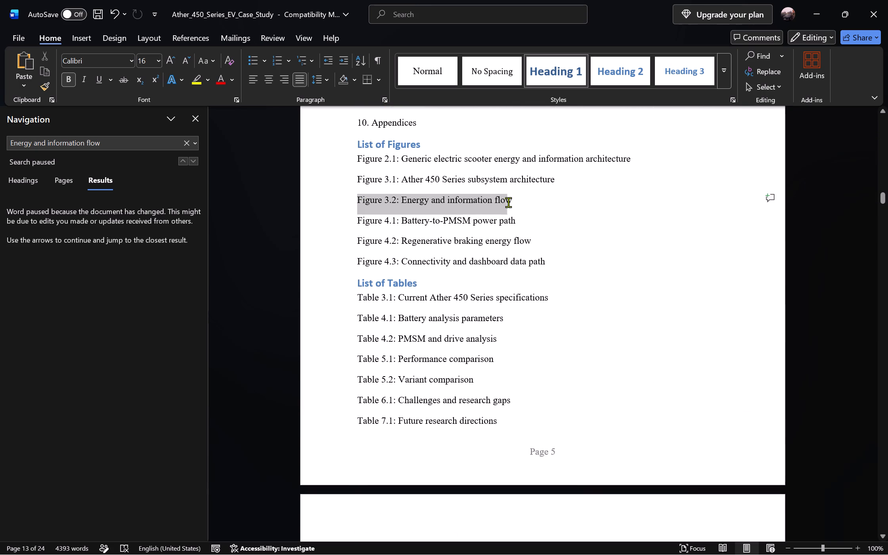
{"action": "left_click_drag", "start_coordinate": [508, 202], "coordinate": [509, 202]}
{"action": "key", "text": "ctrl+c"}
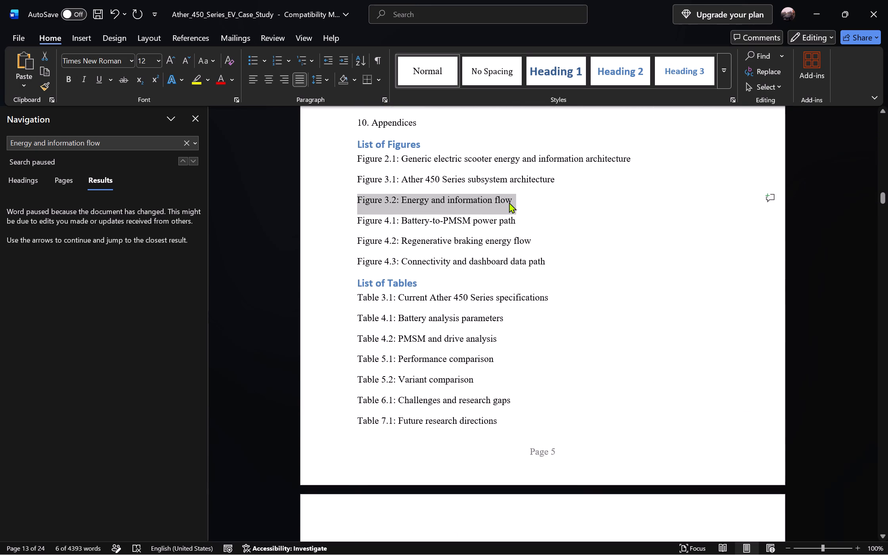
Check the font, size, style and alignment of the Figure 3.1 caption in section 3.2.
{"action": "scroll", "coordinate": [509, 202], "scroll_direction": "down", "scroll_amount": 15}
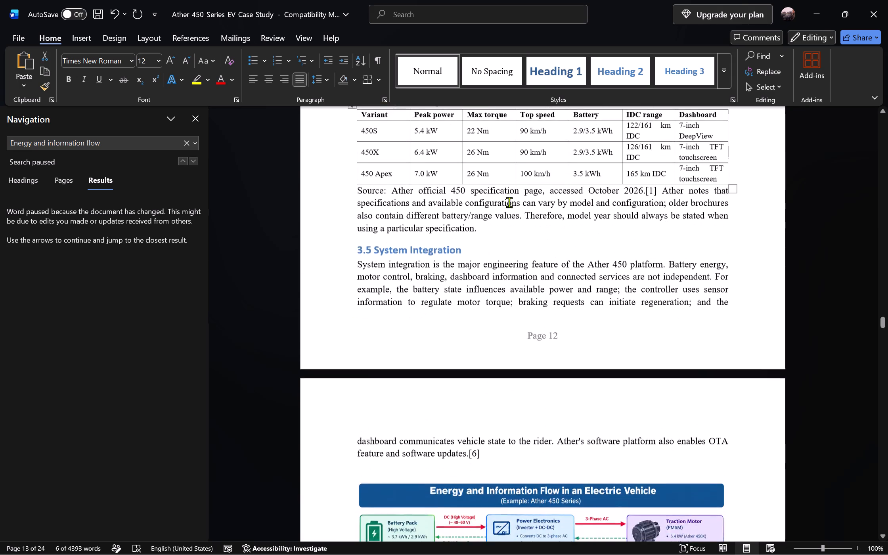
{"action": "scroll", "coordinate": [509, 202], "scroll_direction": "down", "scroll_amount": 3}
{"action": "scroll", "coordinate": [509, 202], "scroll_direction": "up", "scroll_amount": 2}
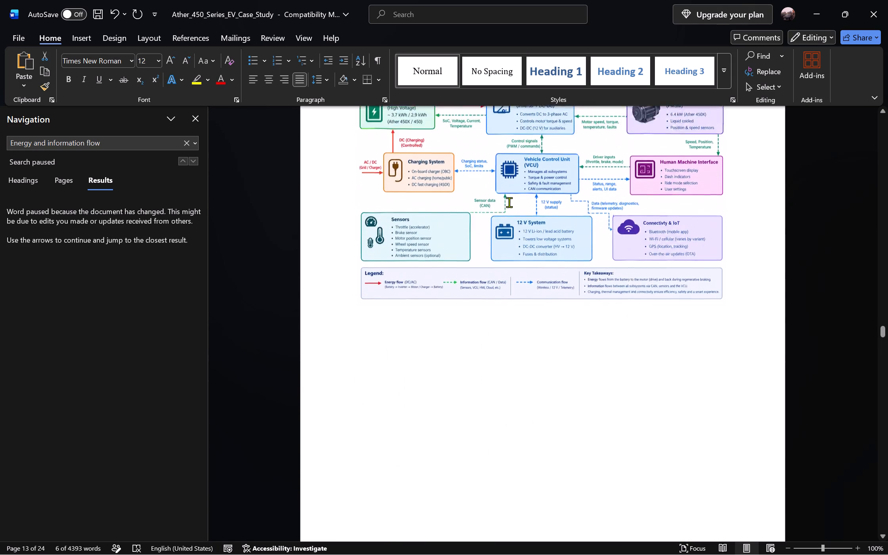
{"action": "scroll", "coordinate": [509, 202], "scroll_direction": "up", "scroll_amount": 5}
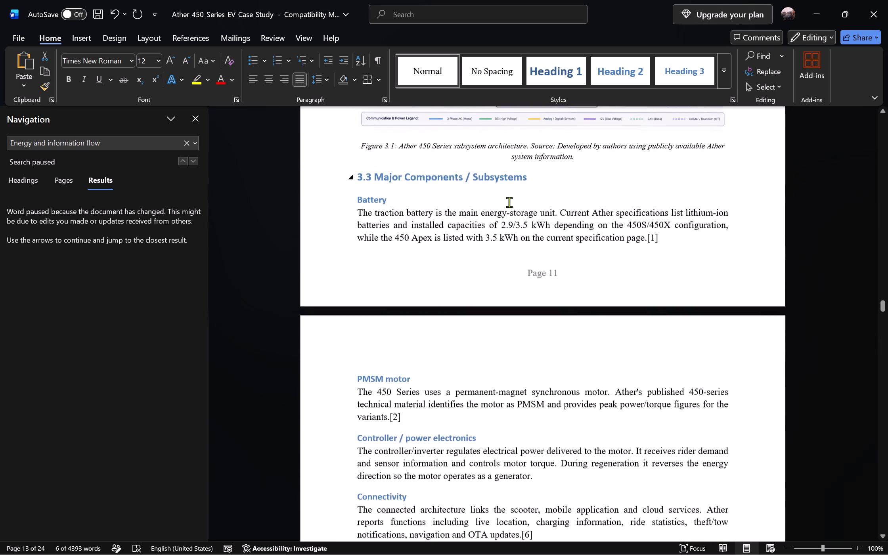
{"action": "scroll", "coordinate": [509, 202], "scroll_direction": "up", "scroll_amount": 2}
{"action": "scroll", "coordinate": [509, 202], "scroll_direction": "down", "scroll_amount": 1}
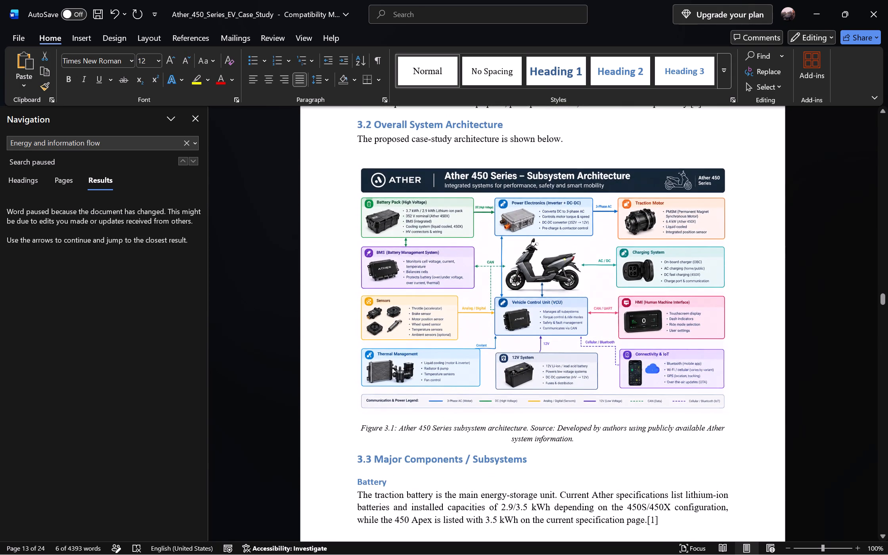
{"action": "left_click_drag", "start_coordinate": [442, 428], "coordinate": [475, 431]}
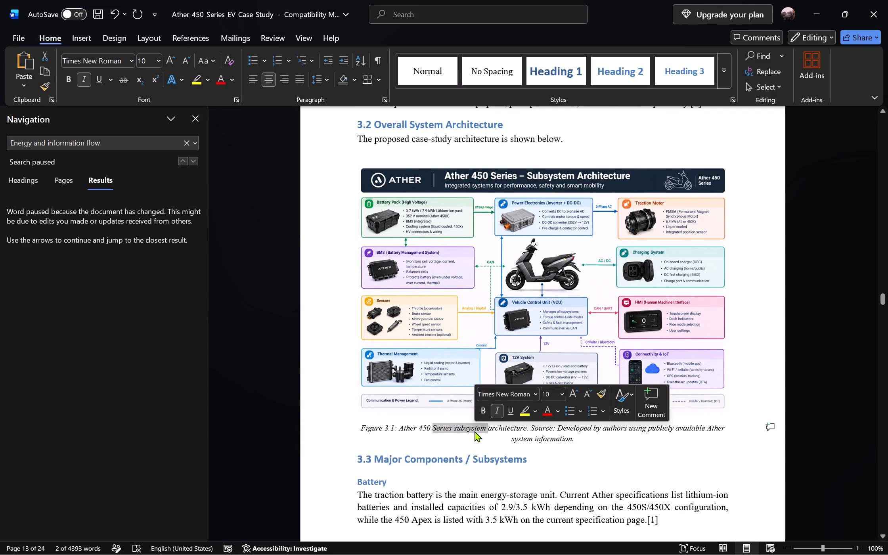
Paste the caption "Figure 3.2: Energy and information flow" after section 3.5 and pull it up directly beneath the energy flow picture on page 13.
{"action": "scroll", "coordinate": [475, 431], "scroll_direction": "down", "scroll_amount": 2}
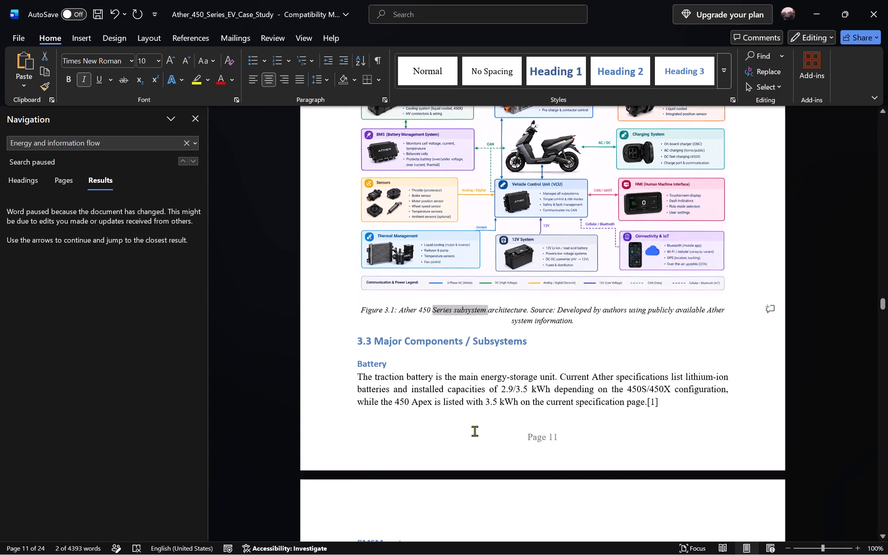
{"action": "scroll", "coordinate": [475, 431], "scroll_direction": "down", "scroll_amount": 7}
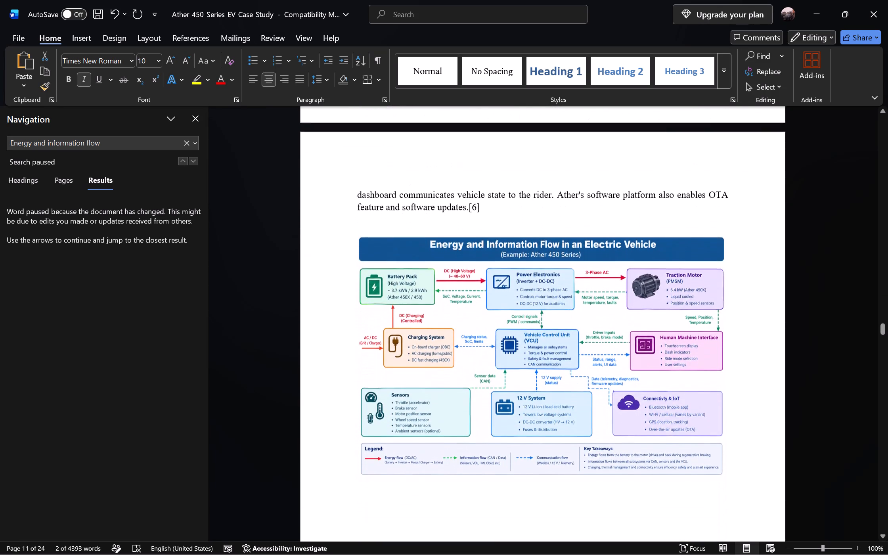
{"action": "scroll", "coordinate": [475, 431], "scroll_direction": "down", "scroll_amount": 1}
{"action": "left_click", "coordinate": [431, 448]}
{"action": "key", "text": "ctrl+v"}
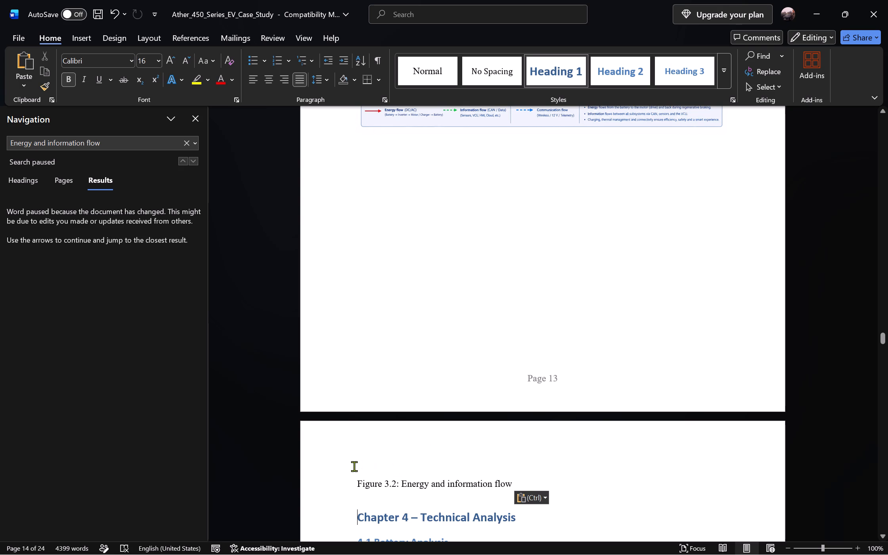
{"action": "left_click", "coordinate": [354, 467]}
{"action": "key", "text": "BackSpace"}
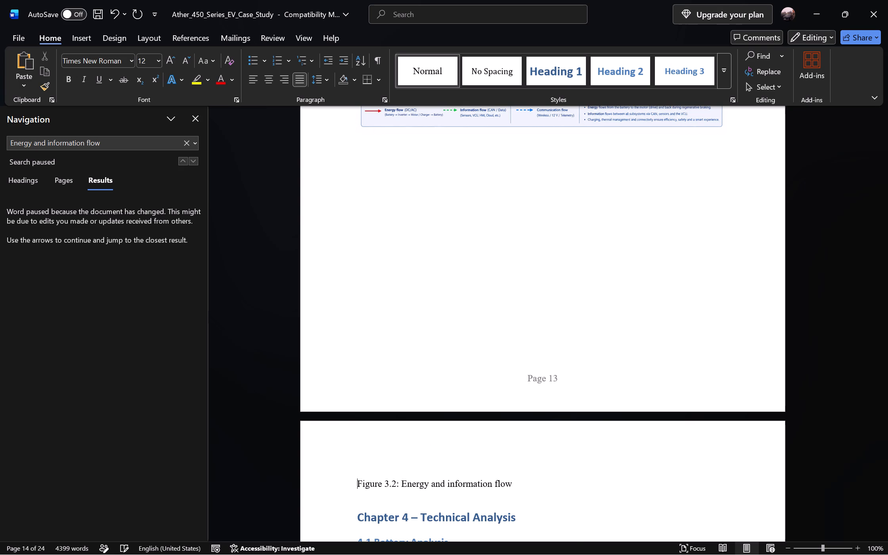
{"action": "key", "text": "BackSpace"}
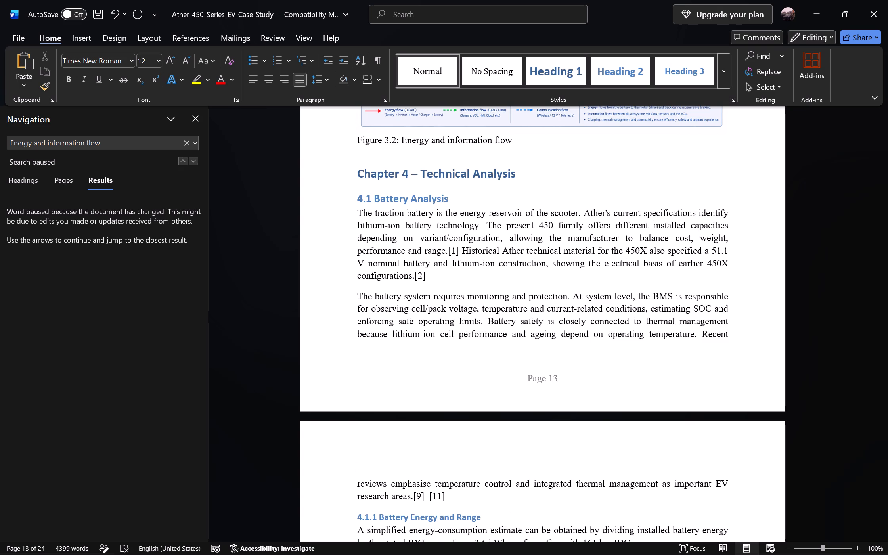
Add blank lines between the Figure 3.2 caption and the "Chapter 4 – Technical Analysis" heading to push the chapter onto page 14.
{"action": "scroll", "coordinate": [354, 467], "scroll_direction": "up", "scroll_amount": 2}
{"action": "key", "text": "Down"}
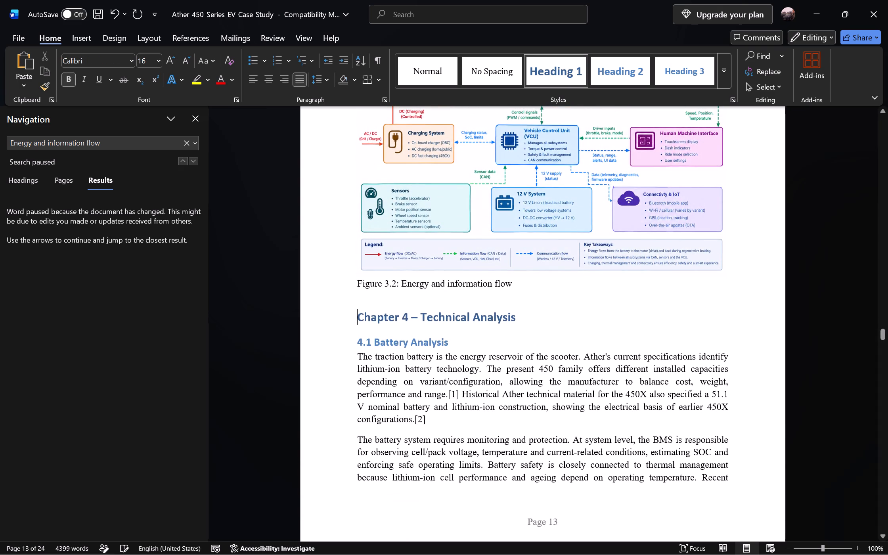
{"action": "key", "text": "Return"}
{"action": "key", "text": "Return"}
{"action": "key", "text": "Return"}
{"action": "key", "text": "Return"}
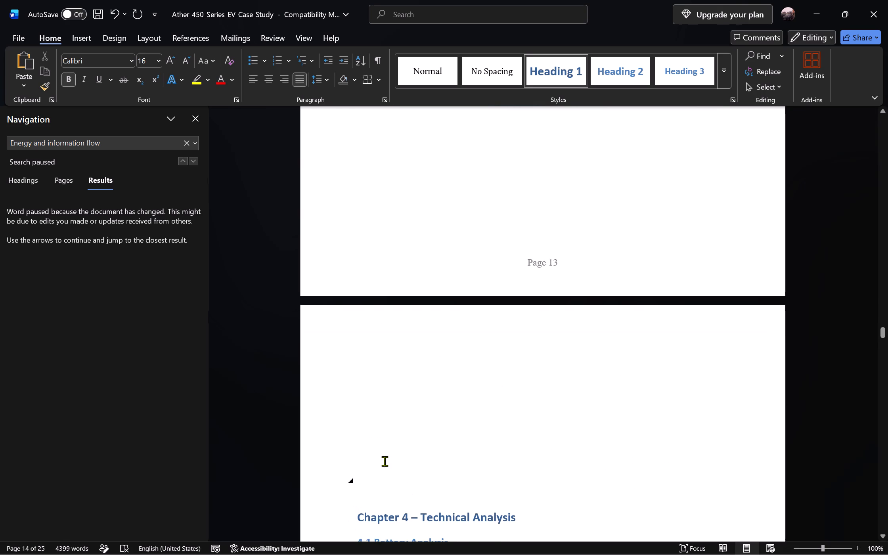
{"action": "left_click", "coordinate": [376, 471]}
{"action": "key", "text": "BackSpace"}
{"action": "key", "text": "Return"}
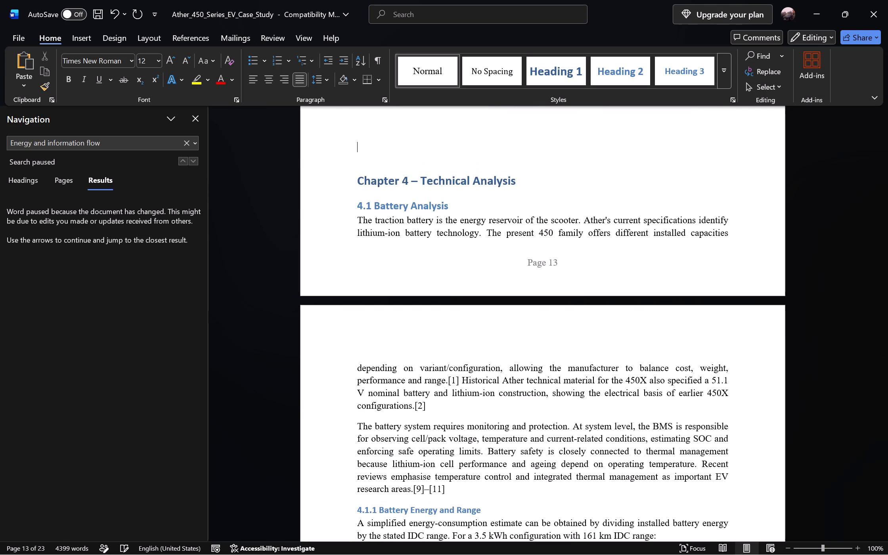
{"action": "key", "text": "Return"}
Format the Figure 3.2 caption as 10 pt italic, centre it beneath the picture, and deselect it.
{"action": "scroll", "coordinate": [376, 471], "scroll_direction": "up", "scroll_amount": 6}
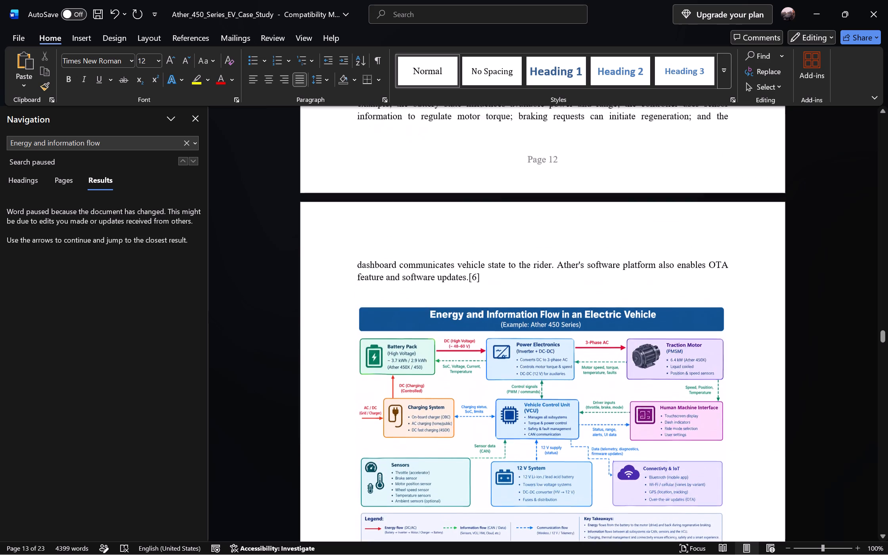
{"action": "scroll", "coordinate": [376, 471], "scroll_direction": "down", "scroll_amount": 2}
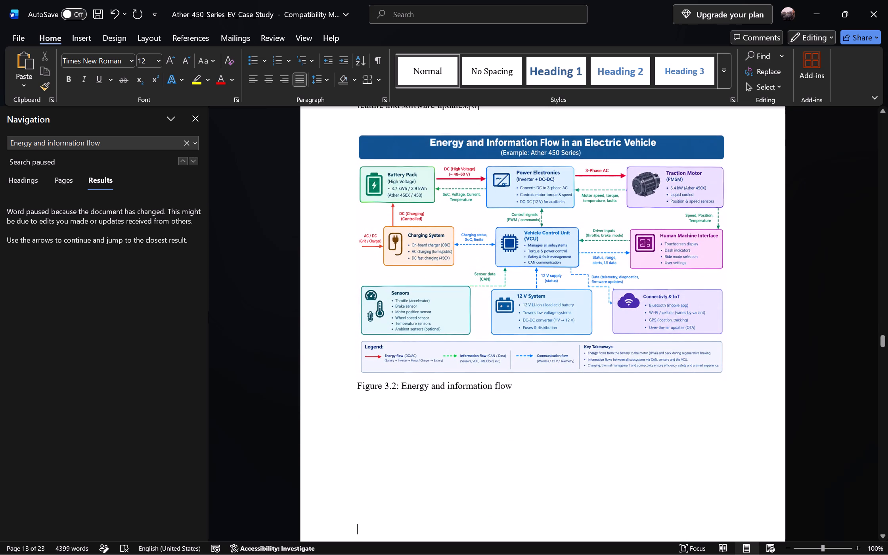
{"action": "left_click_drag", "start_coordinate": [354, 385], "coordinate": [531, 385]}
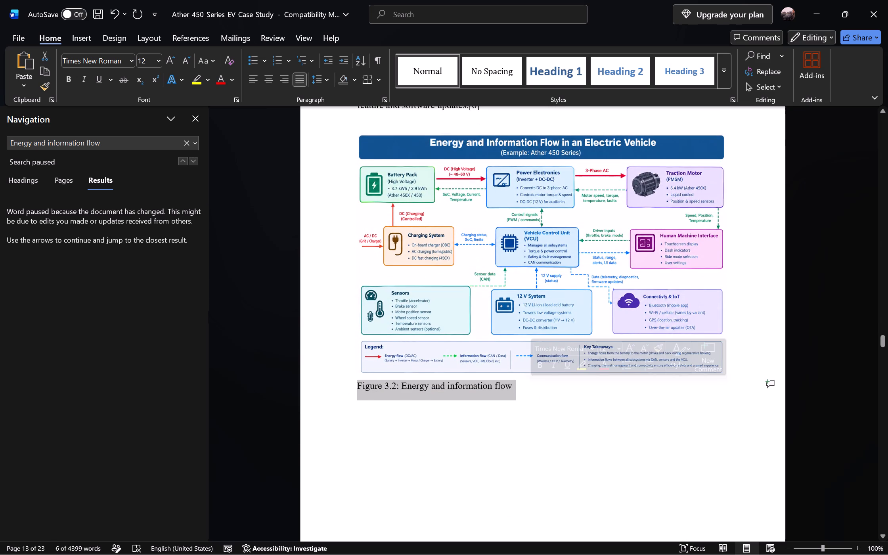
{"action": "left_click", "coordinate": [276, 79]}
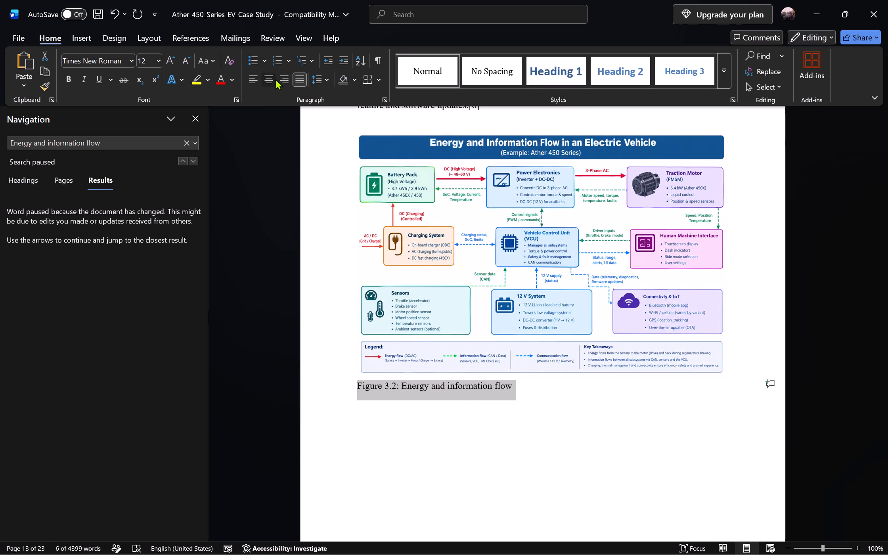
{"action": "left_click", "coordinate": [306, 83]}
{"action": "left_click", "coordinate": [179, 61]}
{"action": "left_click", "coordinate": [179, 61]}
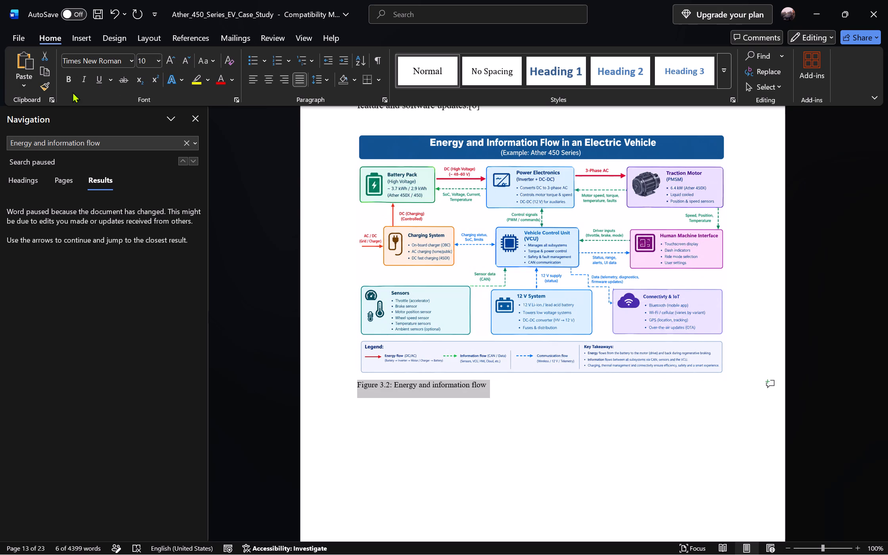
{"action": "left_click", "coordinate": [85, 77]}
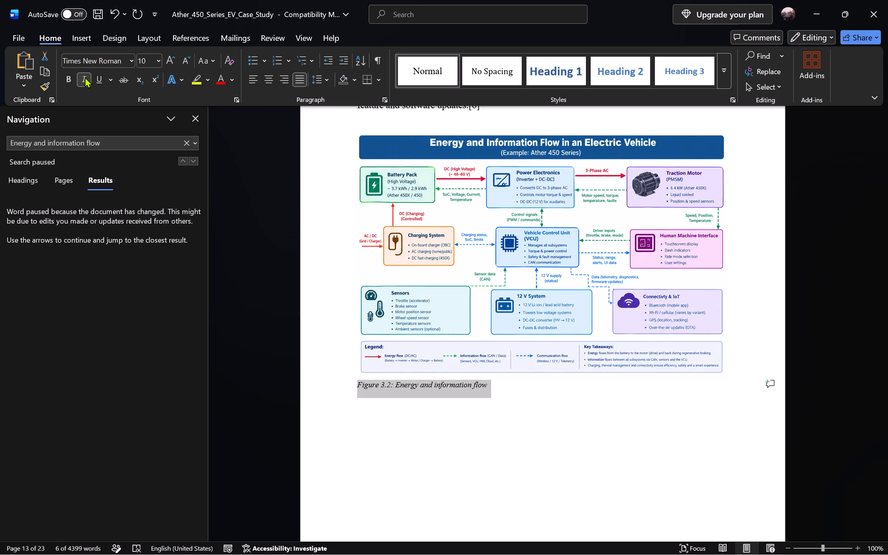
{"action": "left_click", "coordinate": [274, 79]}
{"action": "left_click", "coordinate": [674, 411]}
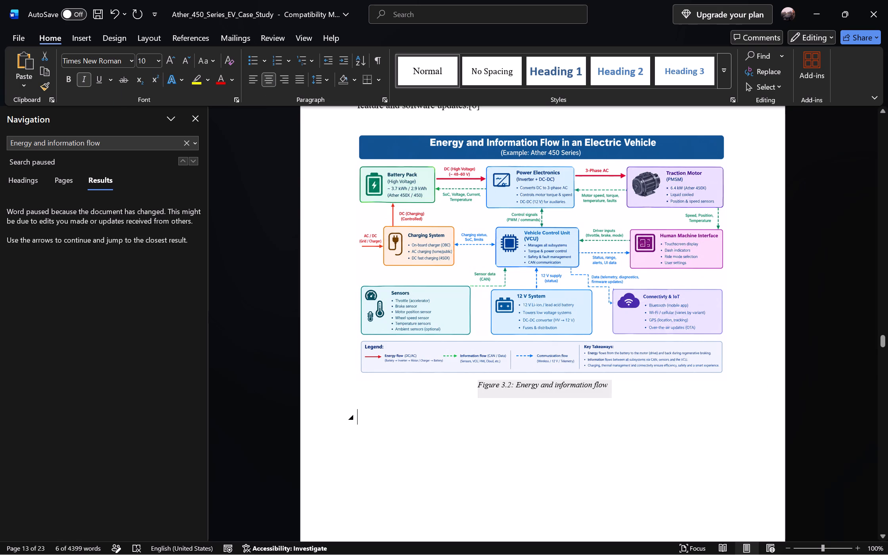
Look through the Chapter 4 sections up to the start of Chapter 5 for the next figure's location.
{"action": "scroll", "coordinate": [674, 411], "scroll_direction": "down", "scroll_amount": 4}
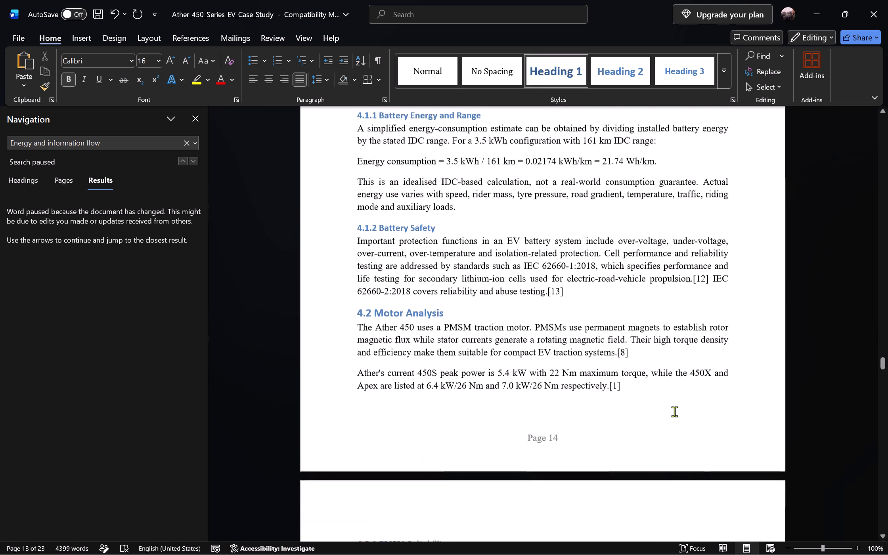
{"action": "scroll", "coordinate": [674, 411], "scroll_direction": "down", "scroll_amount": 5}
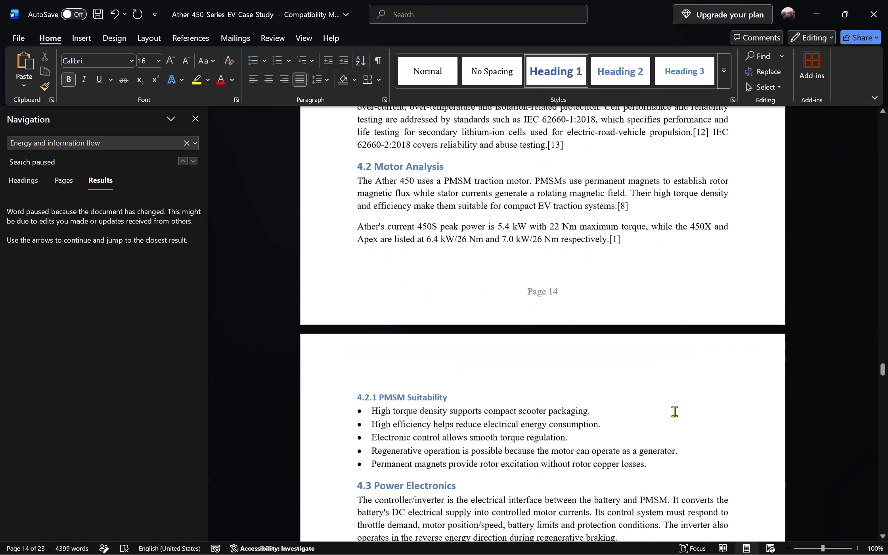
{"action": "scroll", "coordinate": [674, 411], "scroll_direction": "down", "scroll_amount": 6}
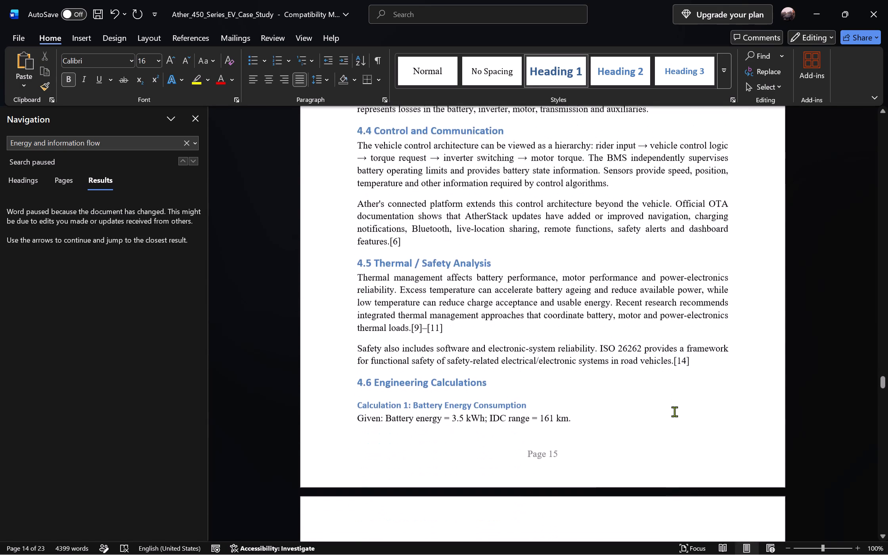
{"action": "scroll", "coordinate": [674, 411], "scroll_direction": "down", "scroll_amount": 3}
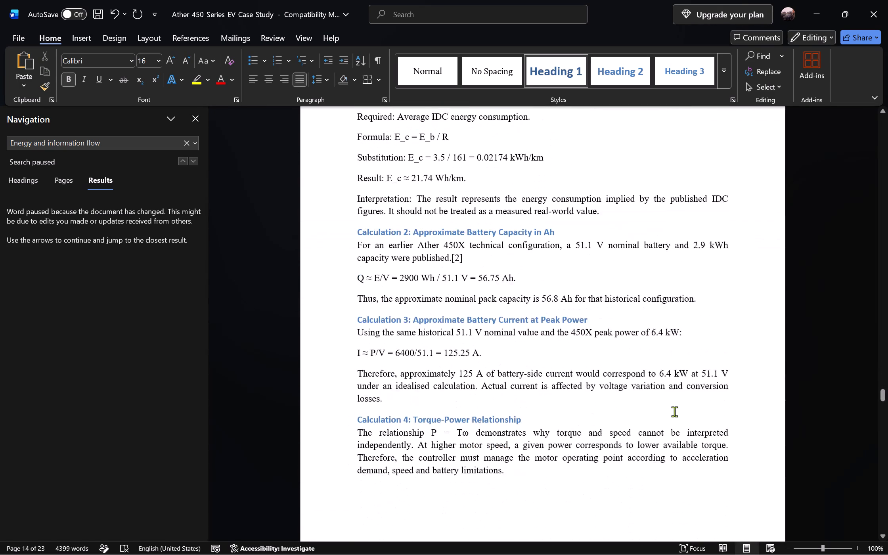
{"action": "scroll", "coordinate": [674, 411], "scroll_direction": "down", "scroll_amount": 6}
Copy the full entry "Figure 4.1: Battery-to-PMSM power path" from the List of Figures.
{"action": "scroll", "coordinate": [674, 411], "scroll_direction": "up", "scroll_amount": 7}
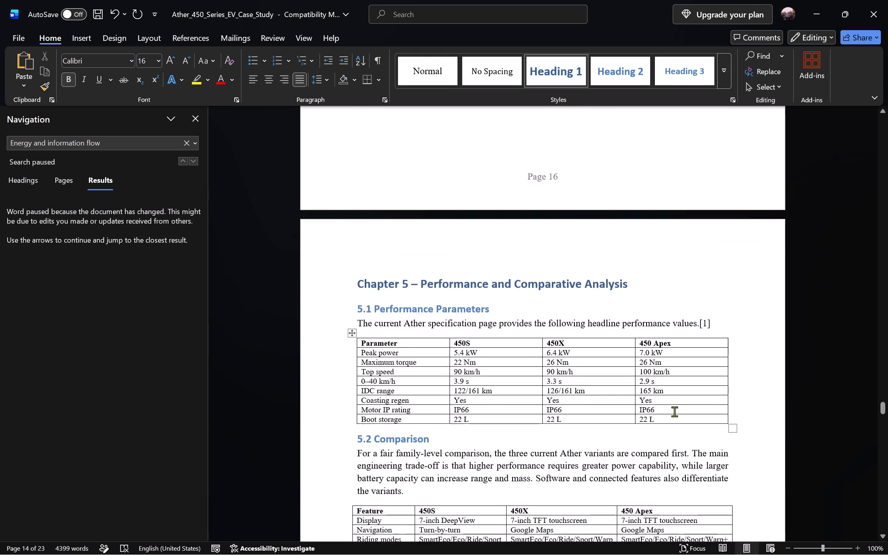
{"action": "scroll", "coordinate": [674, 411], "scroll_direction": "up", "scroll_amount": 20}
{"action": "scroll", "coordinate": [674, 411], "scroll_direction": "up", "scroll_amount": 8}
{"action": "scroll", "coordinate": [674, 411], "scroll_direction": "down", "scroll_amount": 1}
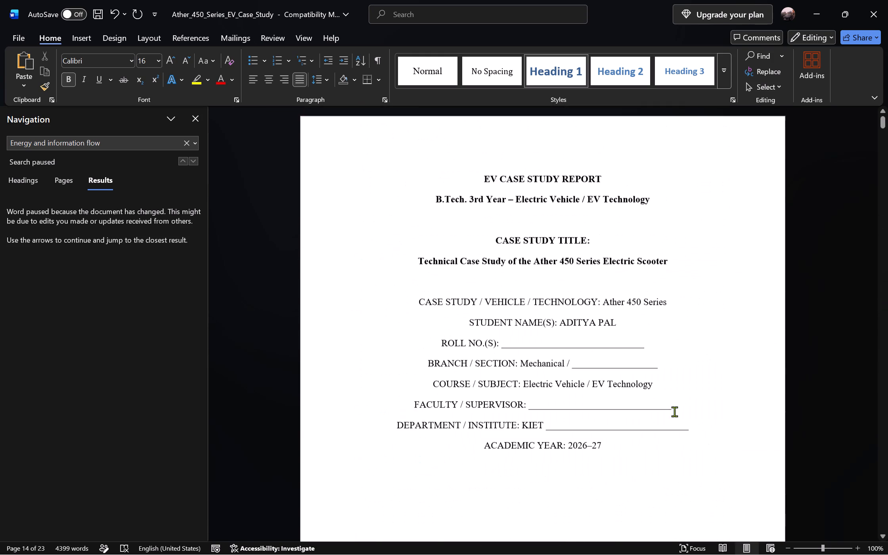
{"action": "scroll", "coordinate": [674, 411], "scroll_direction": "down", "scroll_amount": 12}
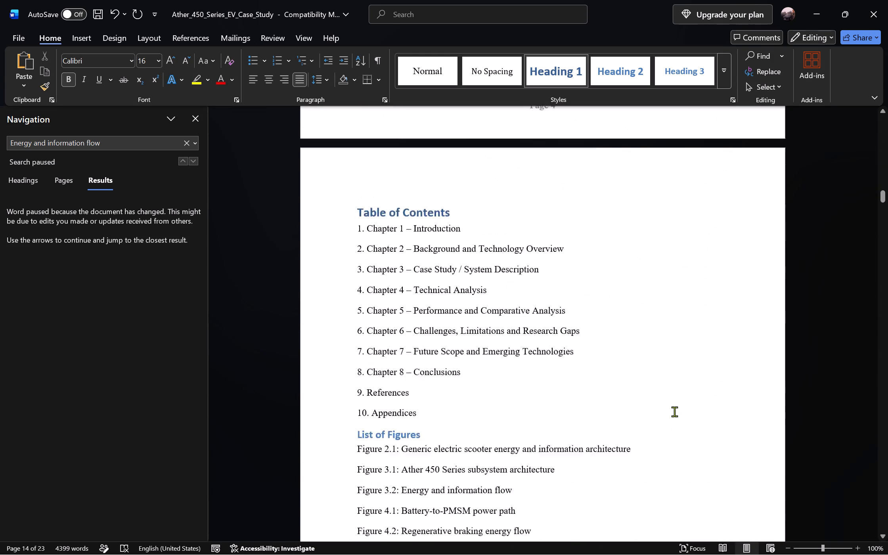
{"action": "scroll", "coordinate": [674, 411], "scroll_direction": "down", "scroll_amount": 3}
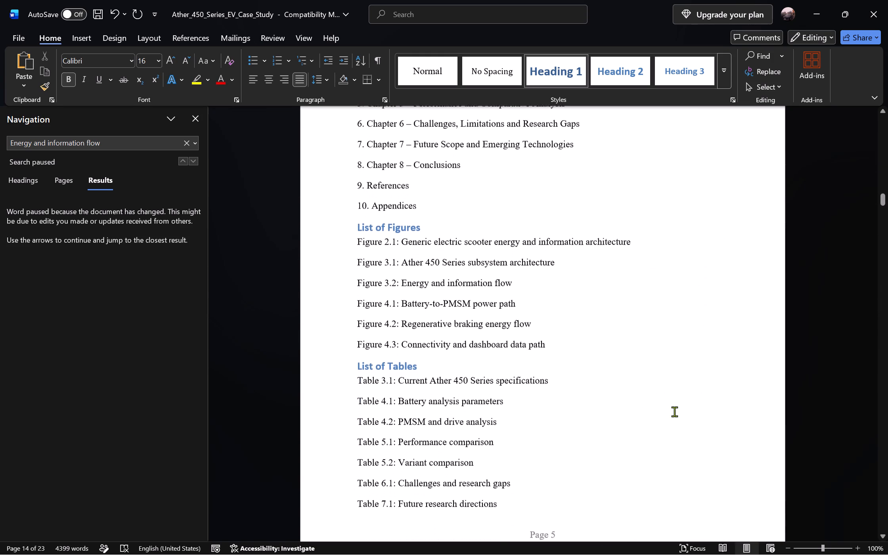
{"action": "scroll", "coordinate": [674, 411], "scroll_direction": "down", "scroll_amount": 1}
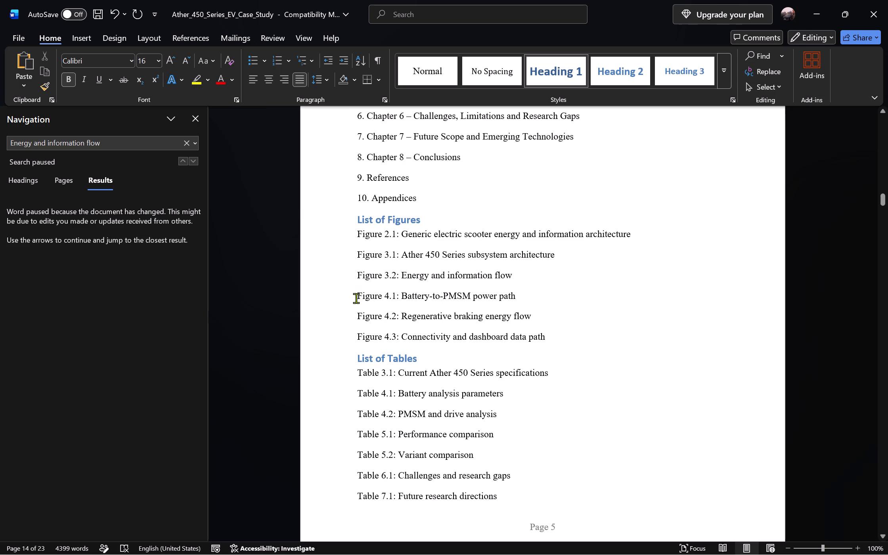
{"action": "left_click_drag", "start_coordinate": [356, 298], "coordinate": [536, 306]}
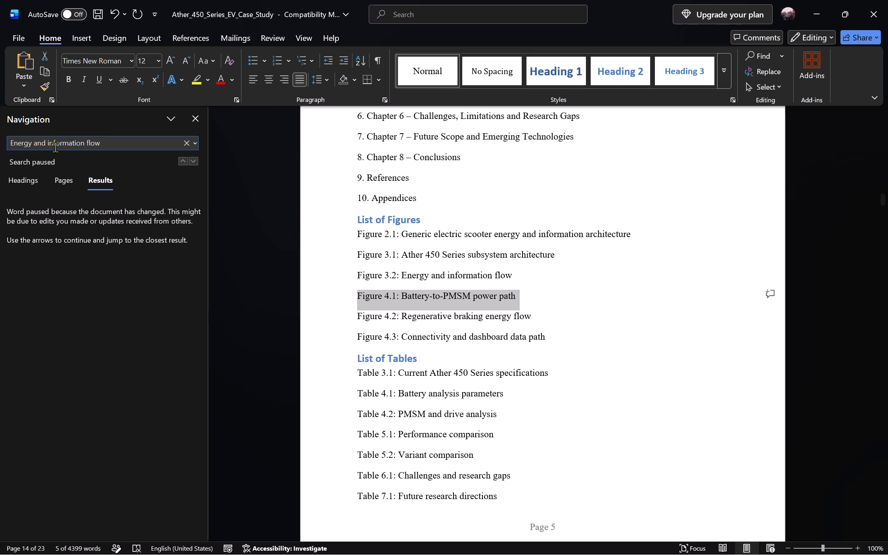
{"action": "left_click", "coordinate": [111, 139]}
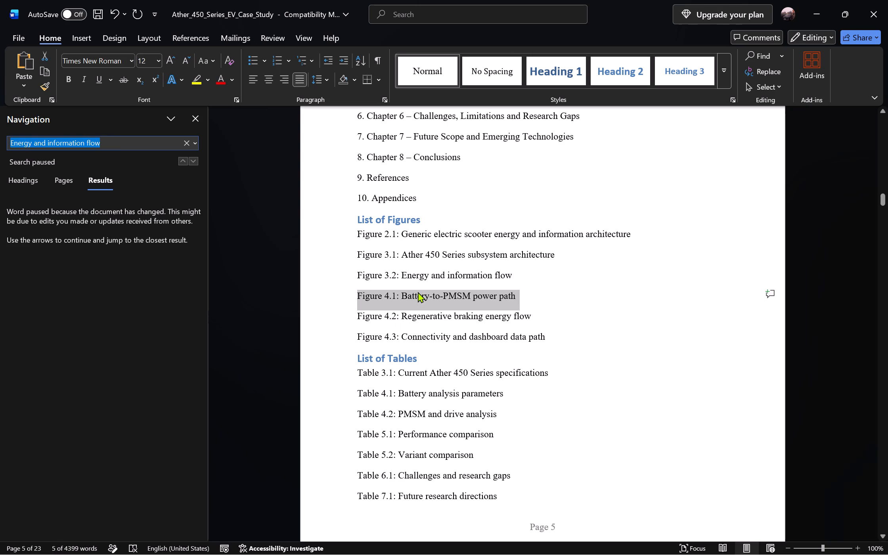
{"action": "left_click", "coordinate": [418, 292]}
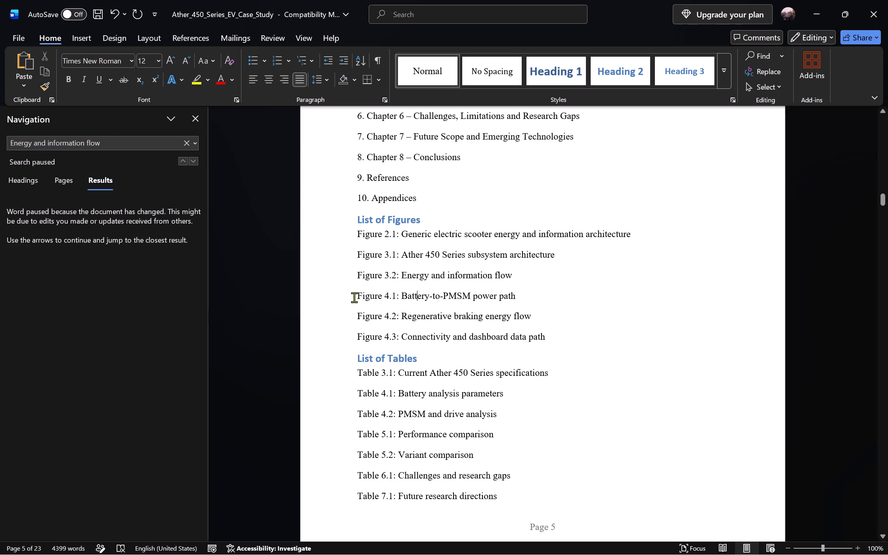
{"action": "left_click", "coordinate": [342, 297]}
{"action": "key", "text": "ctrl+c"}
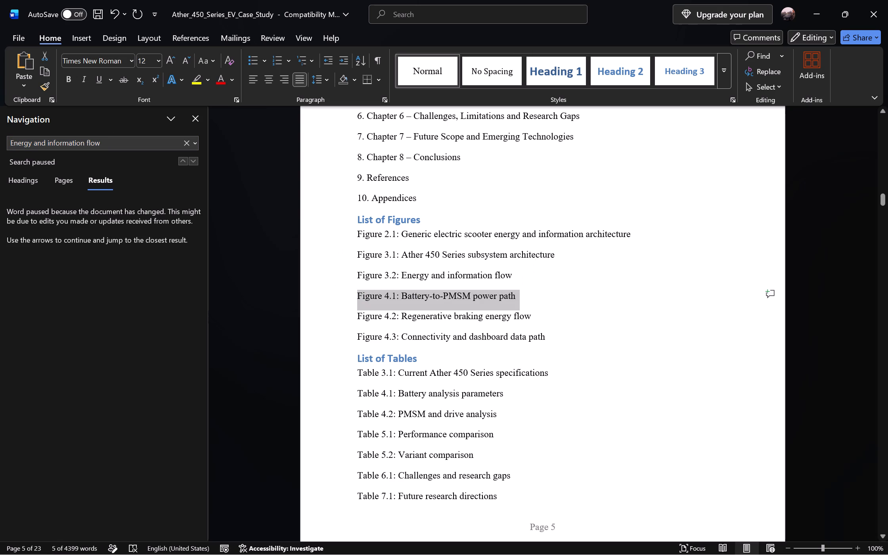
Search the document for the copied caption "Figure 4.1: Battery-to-PMSM power path".
{"action": "left_click", "coordinate": [187, 142]}
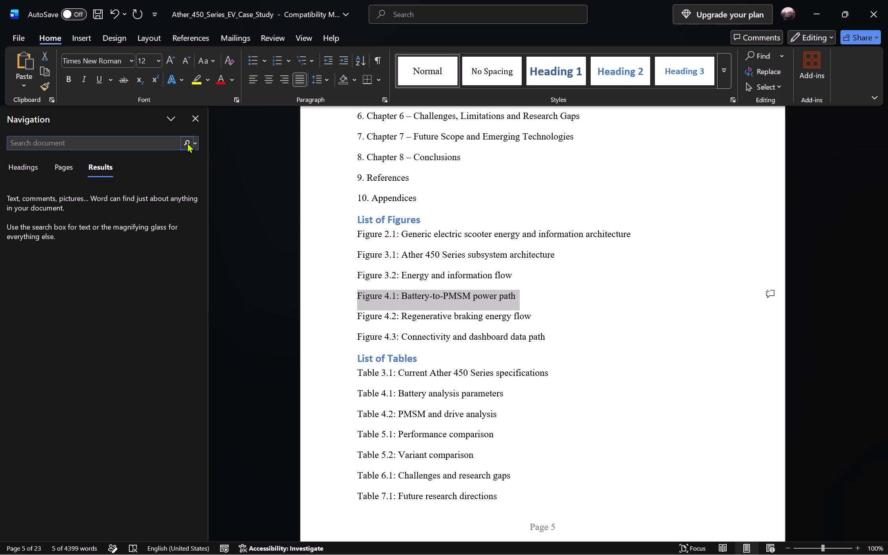
{"action": "key", "text": "ctrl+v"}
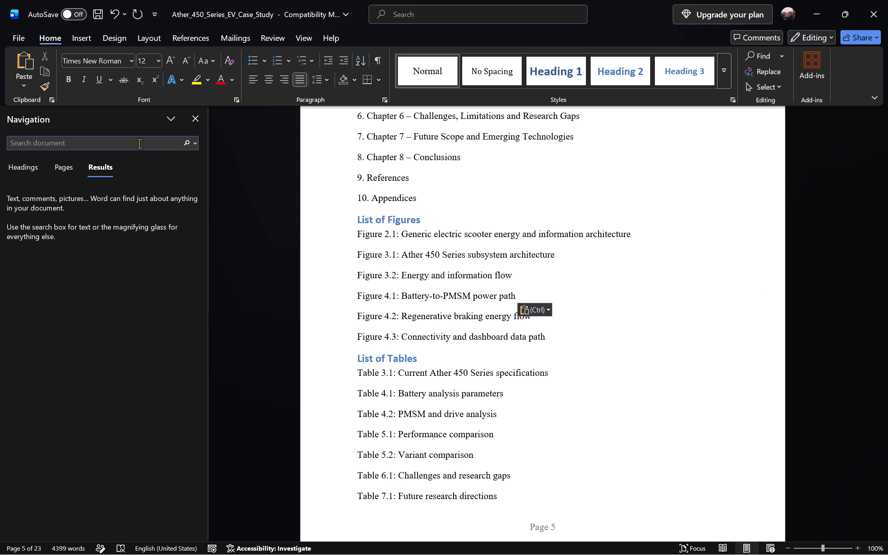
{"action": "left_click", "coordinate": [139, 144]}
{"action": "key", "text": "ctrl+v"}
{"action": "key", "text": "Return"}
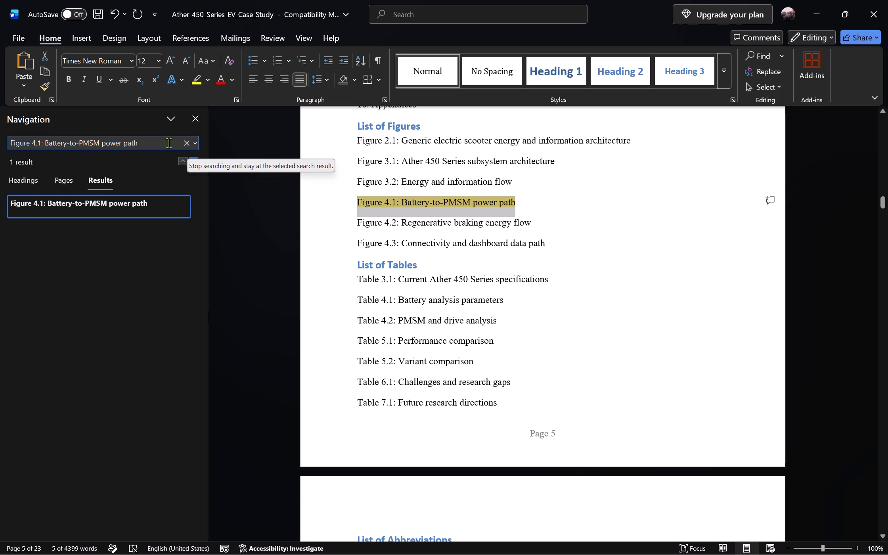
Copy the "Figure 4.2: Regenerative braking energy flow" entry from the List of Figures and search the document for it.
{"action": "left_click", "coordinate": [343, 223]}
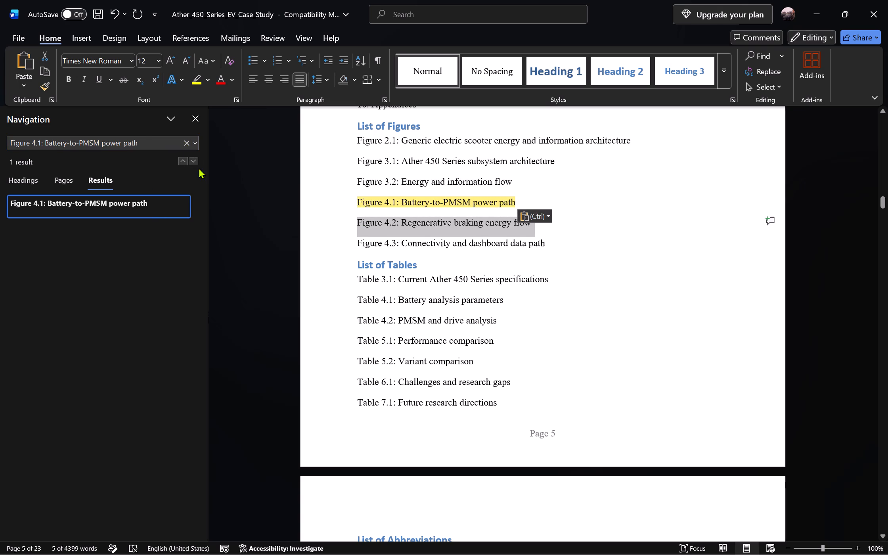
{"action": "key", "text": "ctrl+c"}
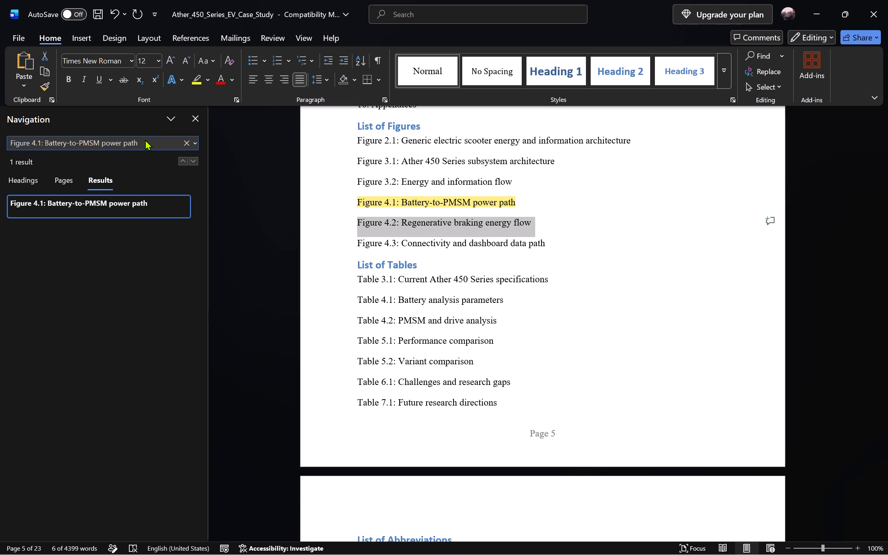
{"action": "left_click", "coordinate": [145, 140]}
{"action": "key", "text": "ctrl+v"}
{"action": "key", "text": "Return"}
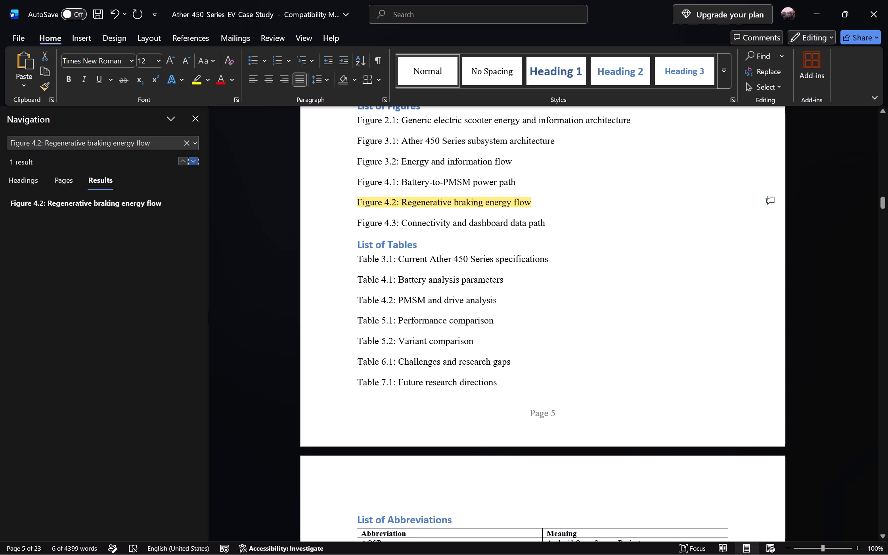
Delete the Figure 4.1, Figure 4.2 and Figure 4.3 entries from the List of Figures.
{"action": "left_click_drag", "start_coordinate": [339, 178], "coordinate": [337, 211]}
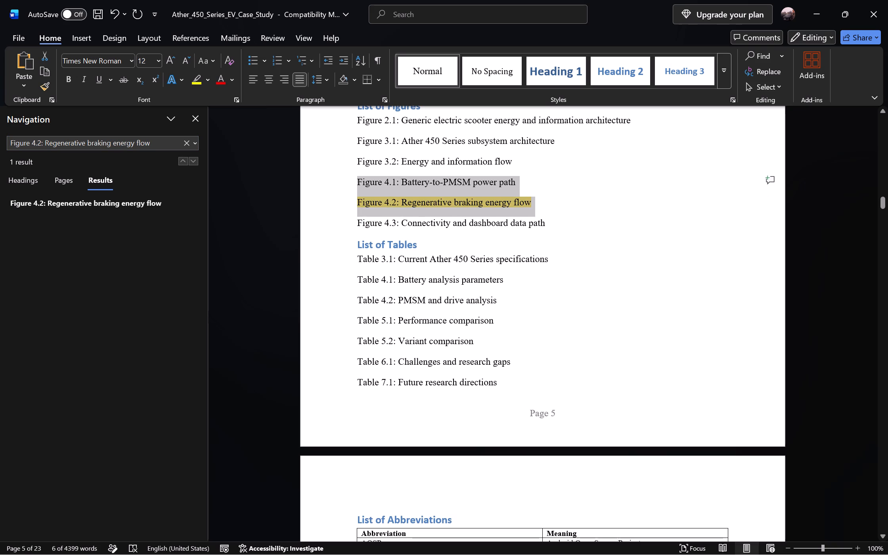
{"action": "left_click_drag", "start_coordinate": [337, 211], "coordinate": [335, 223]}
{"action": "key", "text": "Delete"}
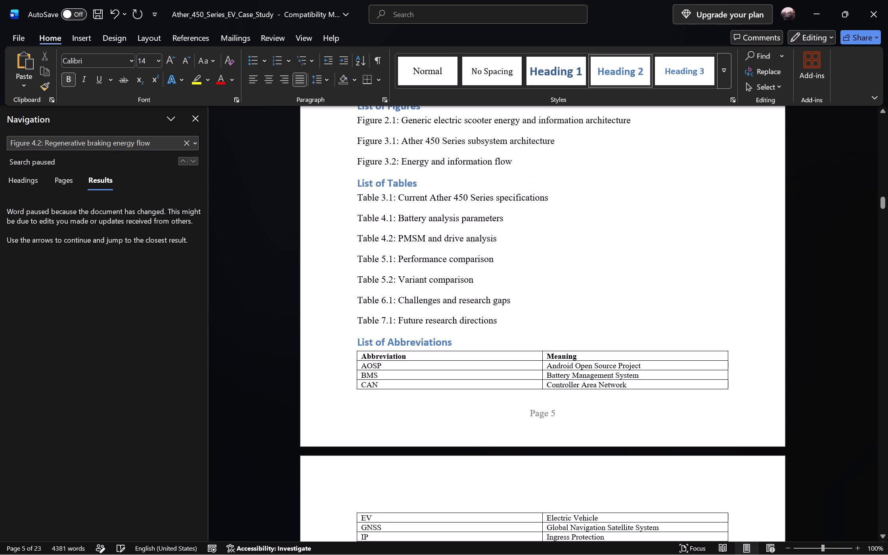
Close the document search pane and save the case study.
{"action": "left_click", "coordinate": [191, 118]}
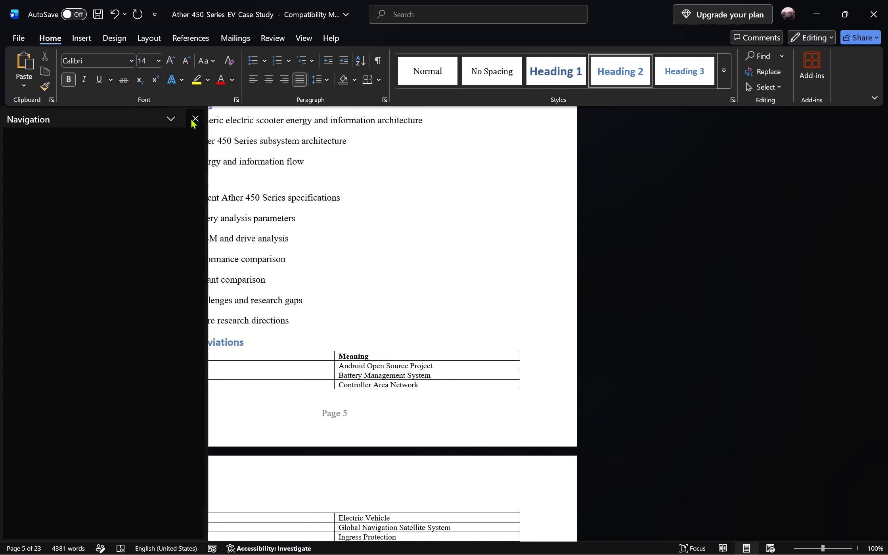
{"action": "key", "text": "ctrl+s"}
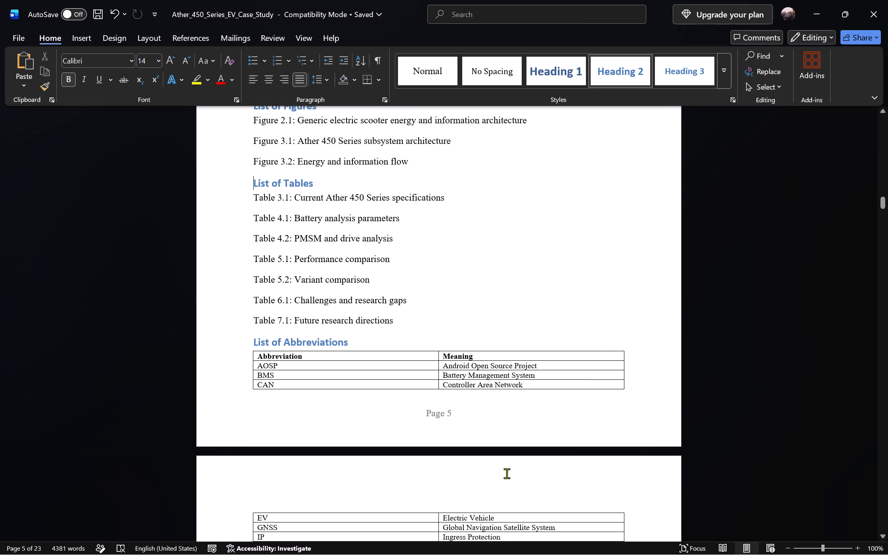
Look through the chapters and references, ending at the cover page, to check the layout.
{"action": "scroll", "coordinate": [507, 473], "scroll_direction": "down", "scroll_amount": 20}
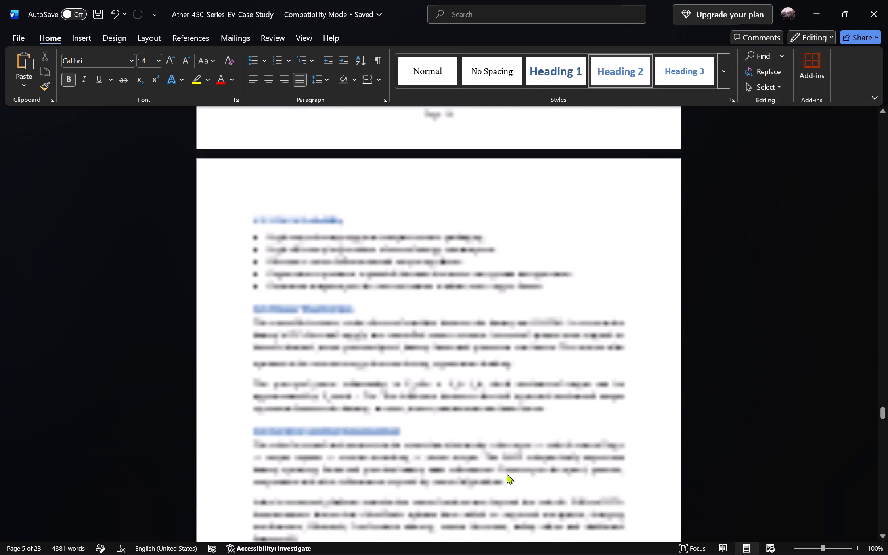
{"action": "scroll", "coordinate": [507, 473], "scroll_direction": "down", "scroll_amount": 6}
{"action": "scroll", "coordinate": [507, 473], "scroll_direction": "up", "scroll_amount": 1, "text": "ctrl"}
{"action": "scroll", "coordinate": [507, 473], "scroll_direction": "down", "scroll_amount": 4}
{"action": "scroll", "coordinate": [507, 473], "scroll_direction": "up", "scroll_amount": 5}
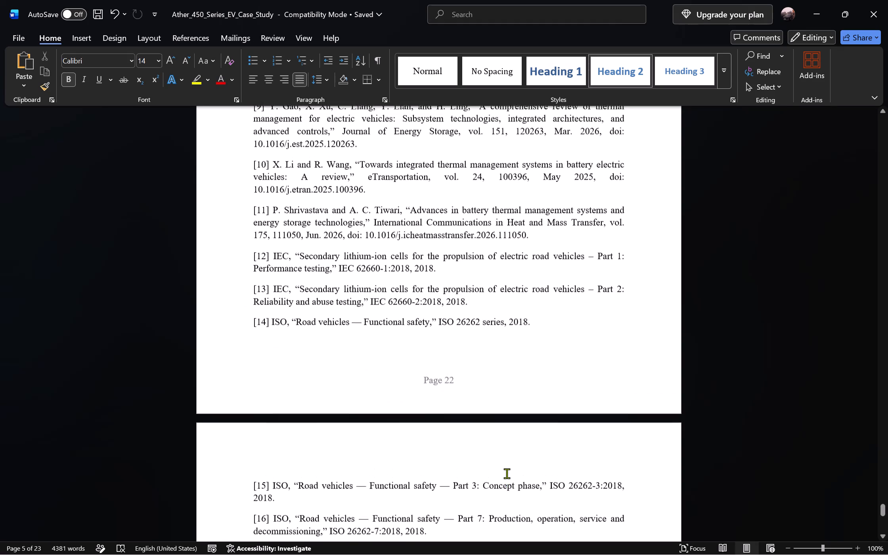
{"action": "scroll", "coordinate": [507, 473], "scroll_direction": "up", "scroll_amount": 7}
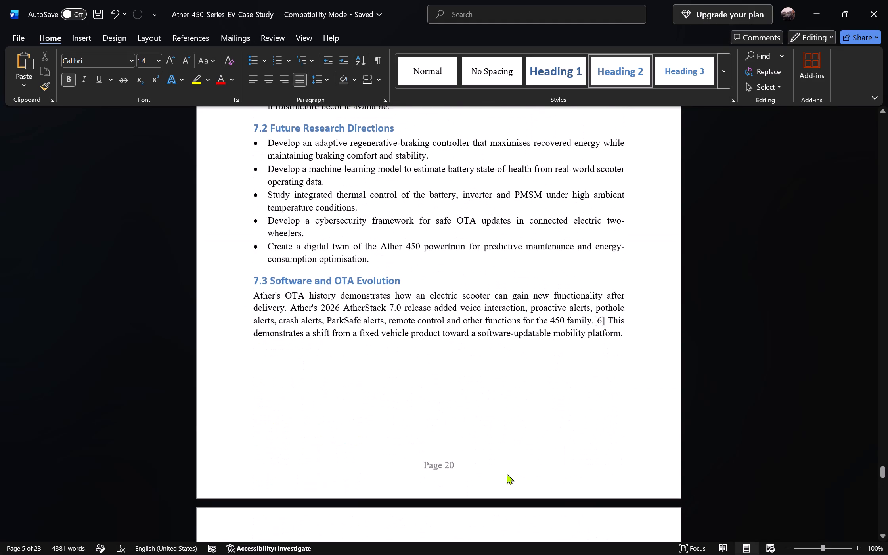
{"action": "scroll", "coordinate": [507, 473], "scroll_direction": "up", "scroll_amount": 7}
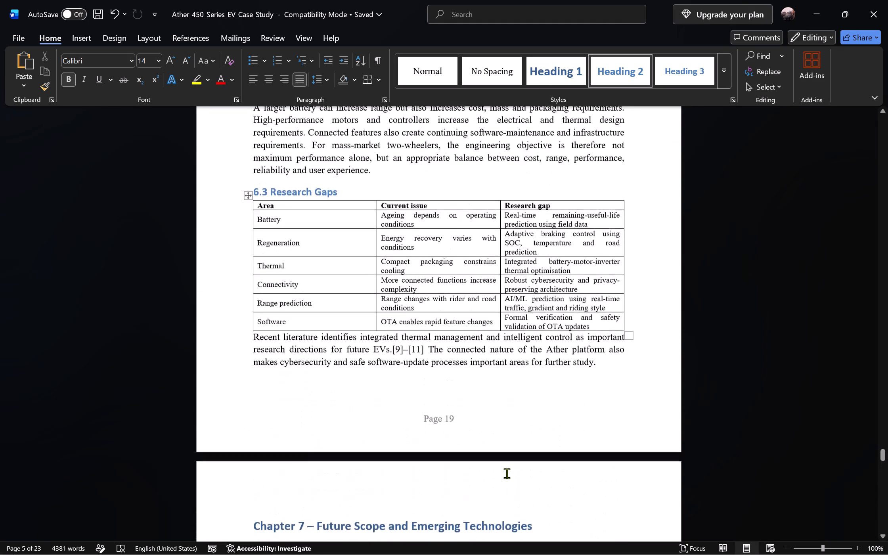
{"action": "scroll", "coordinate": [507, 473], "scroll_direction": "up", "scroll_amount": 7}
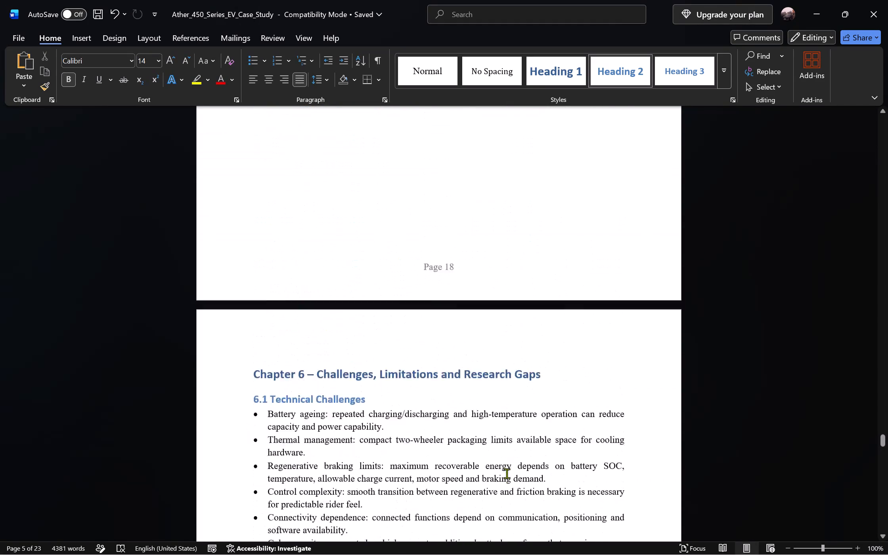
{"action": "scroll", "coordinate": [507, 473], "scroll_direction": "up", "scroll_amount": 3}
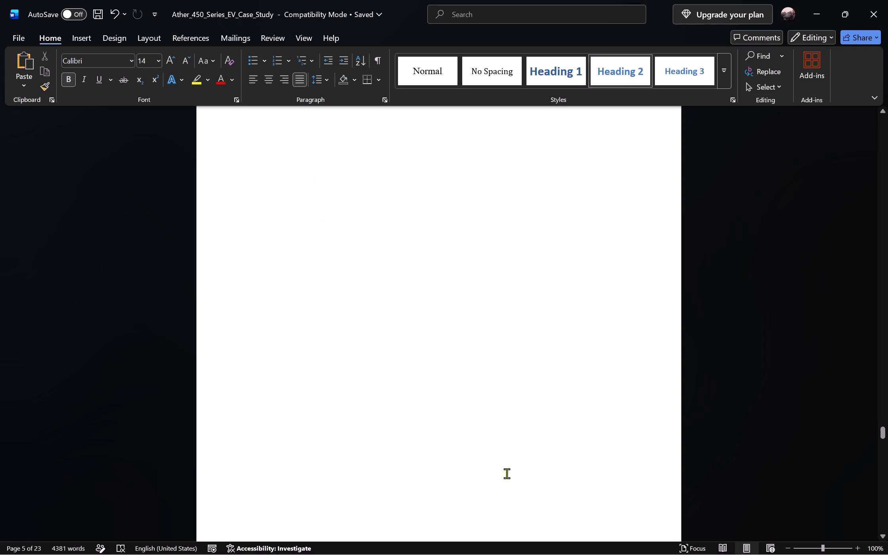
{"action": "scroll", "coordinate": [507, 473], "scroll_direction": "left", "scroll_amount": 1}
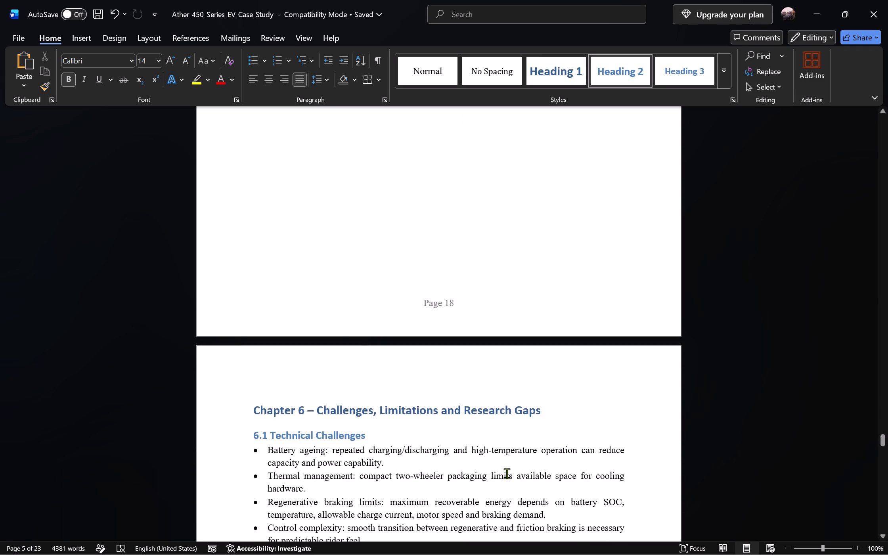
{"action": "scroll", "coordinate": [507, 473], "scroll_direction": "left", "scroll_amount": 2}
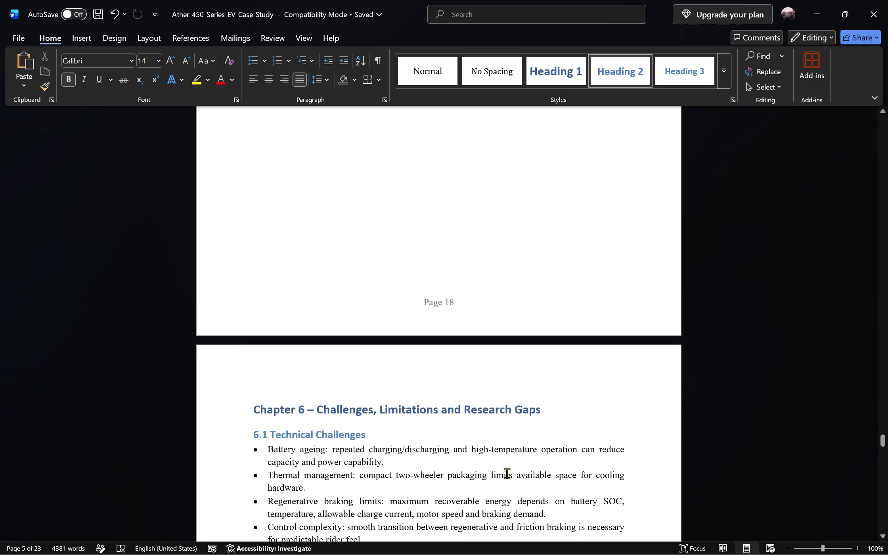
{"action": "scroll", "coordinate": [507, 473], "scroll_direction": "left", "scroll_amount": 2}
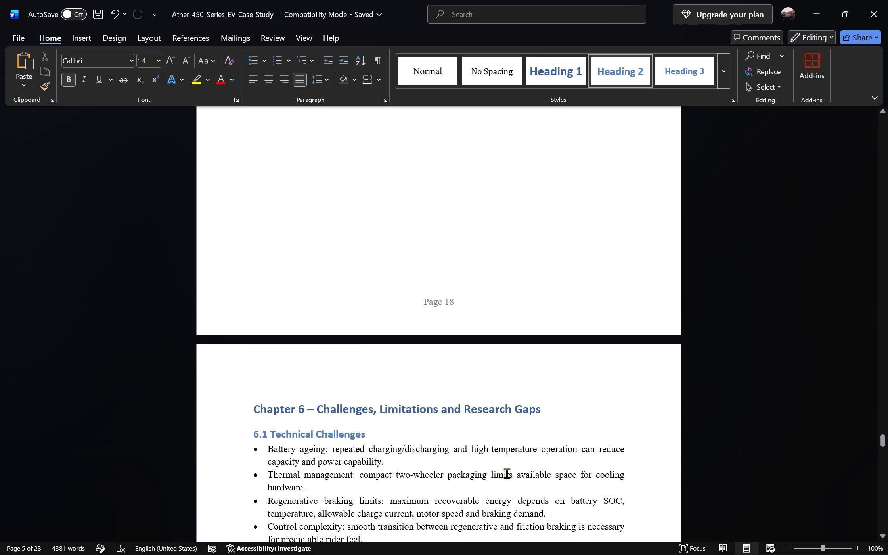
{"action": "scroll", "coordinate": [507, 473], "scroll_direction": "left", "scroll_amount": 1}
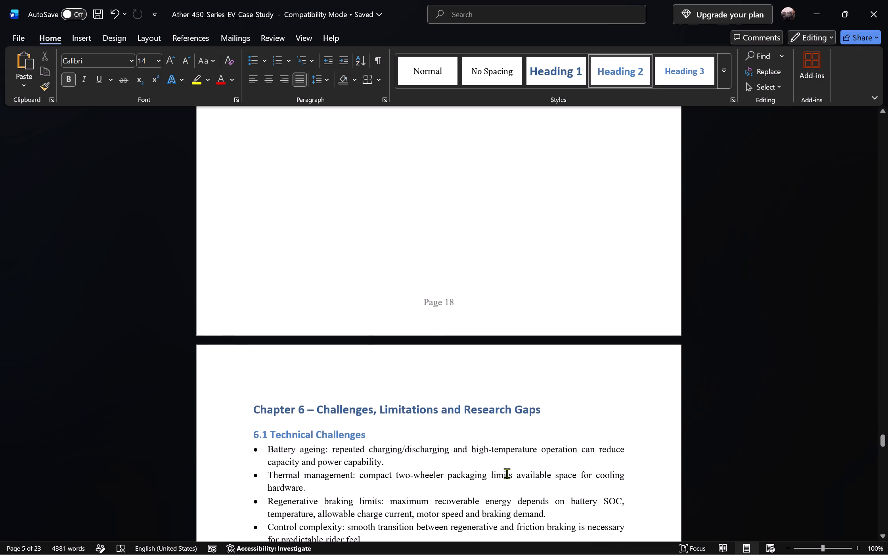
{"action": "scroll", "coordinate": [507, 473], "scroll_direction": "left", "scroll_amount": 3}
{"action": "scroll", "coordinate": [507, 473], "scroll_direction": "up", "scroll_amount": 8}
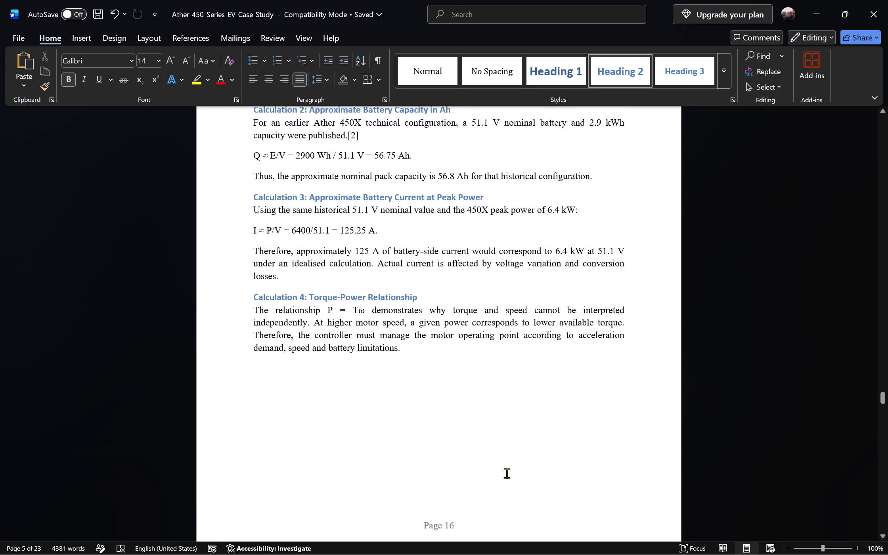
{"action": "scroll", "coordinate": [507, 473], "scroll_direction": "up", "scroll_amount": 8}
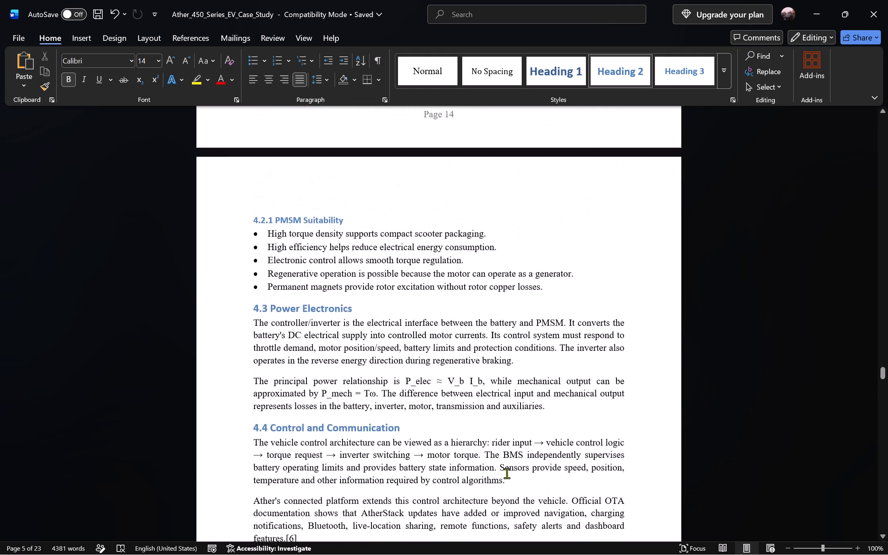
{"action": "scroll", "coordinate": [507, 473], "scroll_direction": "up", "scroll_amount": 10}
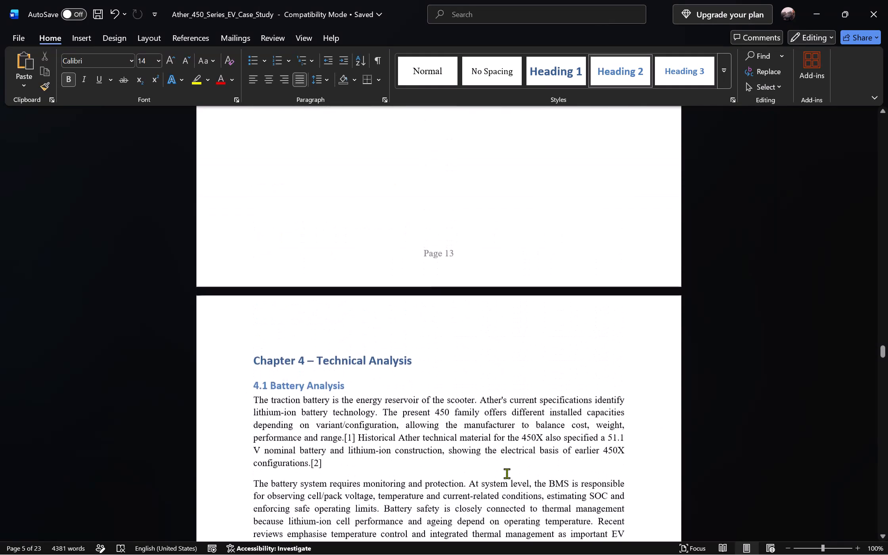
{"action": "scroll", "coordinate": [507, 473], "scroll_direction": "up", "scroll_amount": 16}
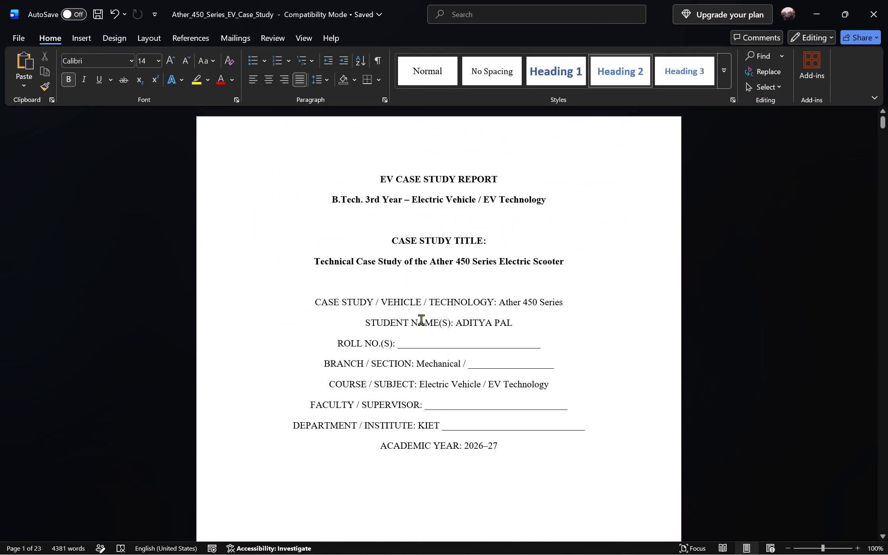
Replace the blank on the cover page's Roll No.(s) line with the student's roll number.
{"action": "left_click_drag", "start_coordinate": [398, 347], "coordinate": [550, 348]}
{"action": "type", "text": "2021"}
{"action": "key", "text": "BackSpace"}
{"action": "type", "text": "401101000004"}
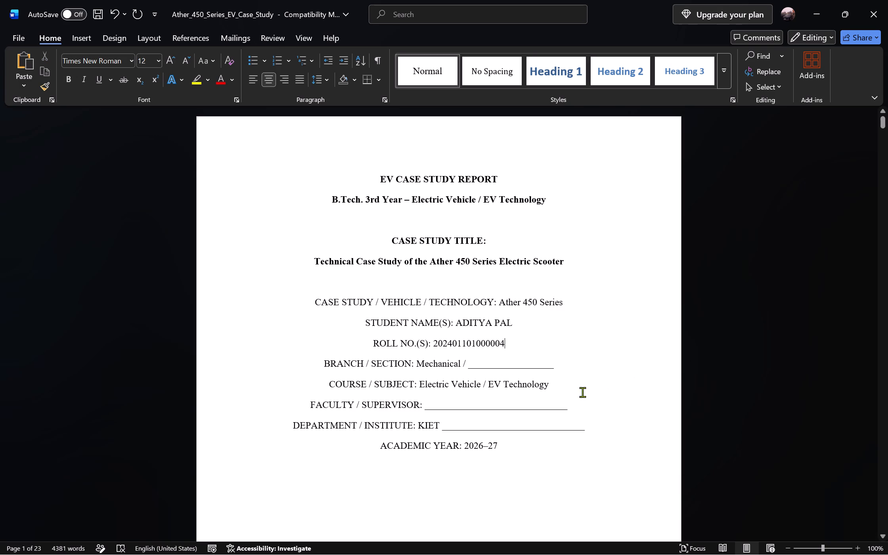
Replace the blank after "Mechanical /" on the cover page's Branch / Section line with "A".
{"action": "left_click_drag", "start_coordinate": [467, 371], "coordinate": [559, 367]}
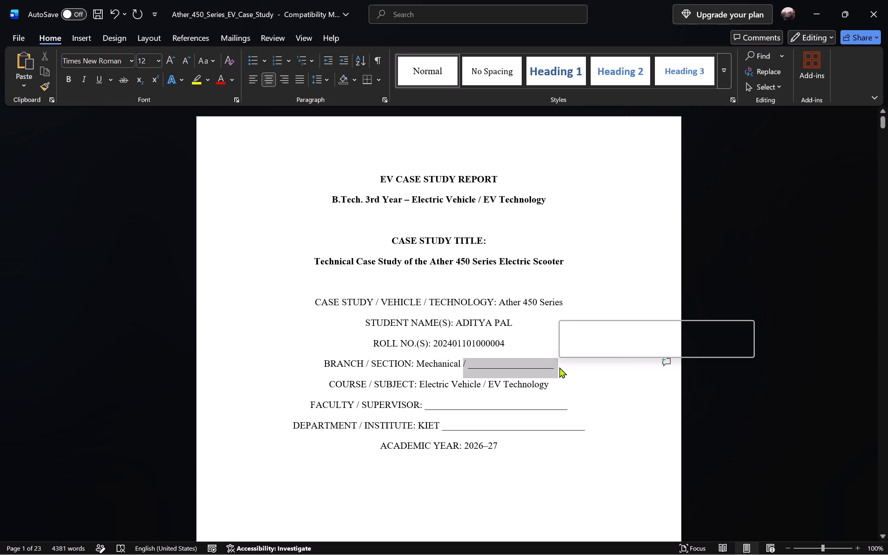
{"action": "key", "text": "Right"}
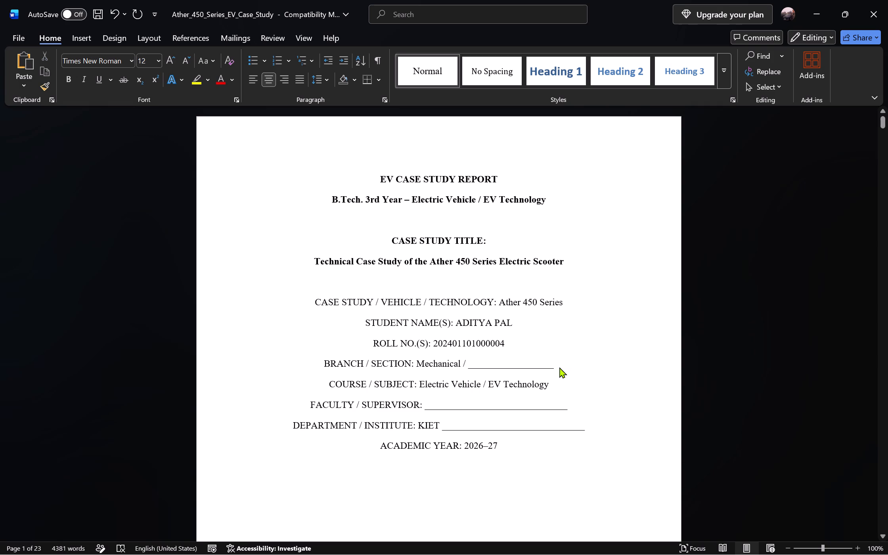
{"action": "key", "text": "Left"}
{"action": "key", "text": "backslash"}
{"action": "key", "text": "BackSpace"}
{"action": "key", "text": "BackSpace"}
{"action": "key", "text": "BackSpace"}
{"action": "key", "text": "BackSpace"}
{"action": "key", "text": "BackSpace"}
{"action": "key", "text": "BackSpace"}
{"action": "key", "text": "BackSpace"}
{"action": "key", "text": "BackSpace"}
{"action": "key", "text": "BackSpace"}
{"action": "key", "text": "BackSpace"}
{"action": "key", "text": "BackSpace"}
{"action": "key", "text": "BackSpace"}
{"action": "key", "text": "BackSpace"}
{"action": "key", "text": "BackSpace"}
{"action": "key", "text": "BackSpace"}
{"action": "key", "text": "BackSpace"}
{"action": "key", "text": "BackSpace"}
{"action": "key", "text": "BackSpace"}
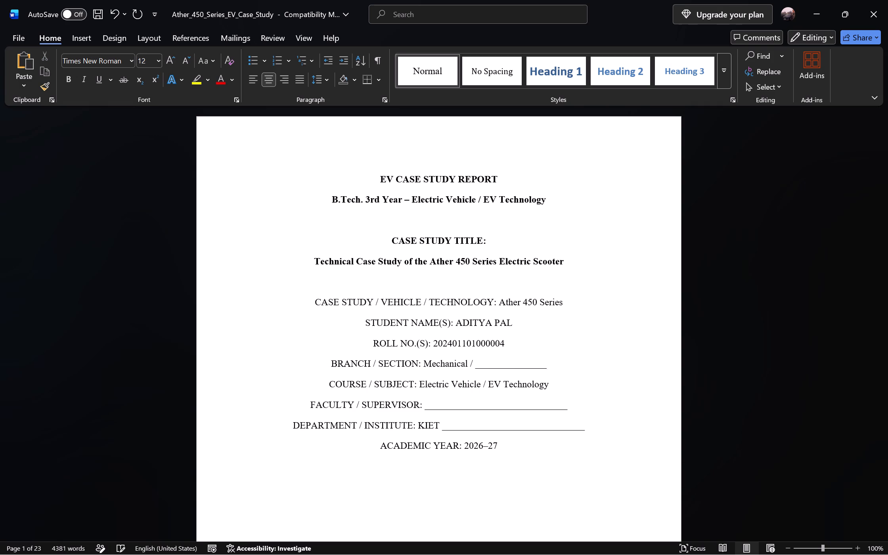
{"action": "key", "text": "BackSpace"}
{"action": "key", "text": "BackSpace"}
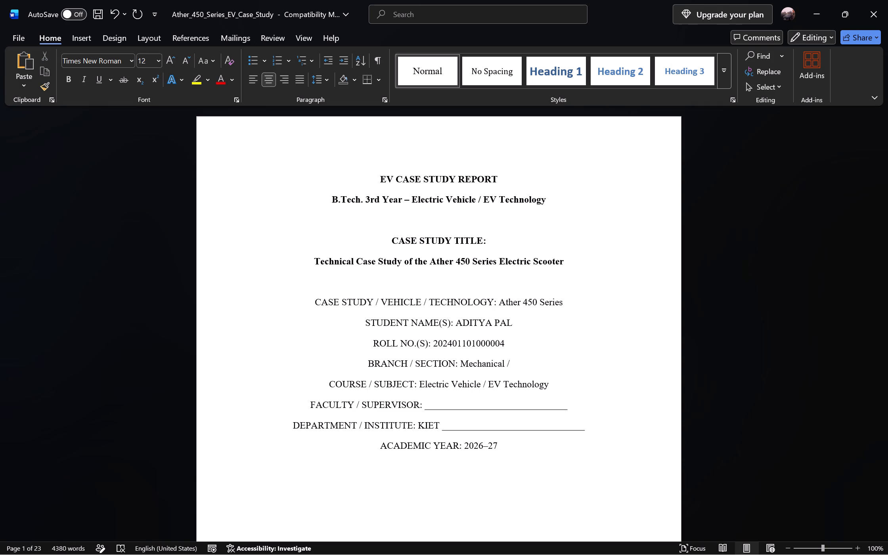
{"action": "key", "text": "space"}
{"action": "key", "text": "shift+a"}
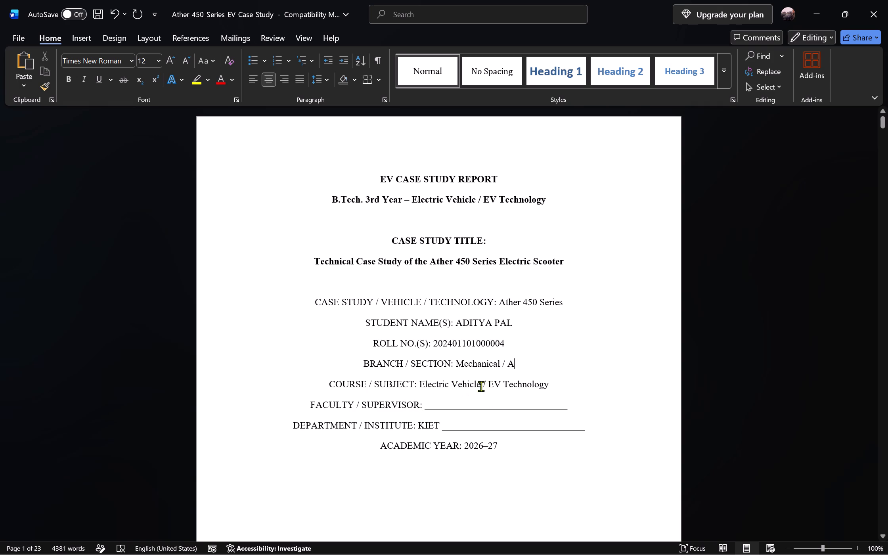
Clear the "Electric Vehicle / EV Technology" text from the cover page's Course / Subject line.
{"action": "left_click_drag", "start_coordinate": [420, 385], "coordinate": [563, 383]}
{"action": "key", "text": "BackSpace"}
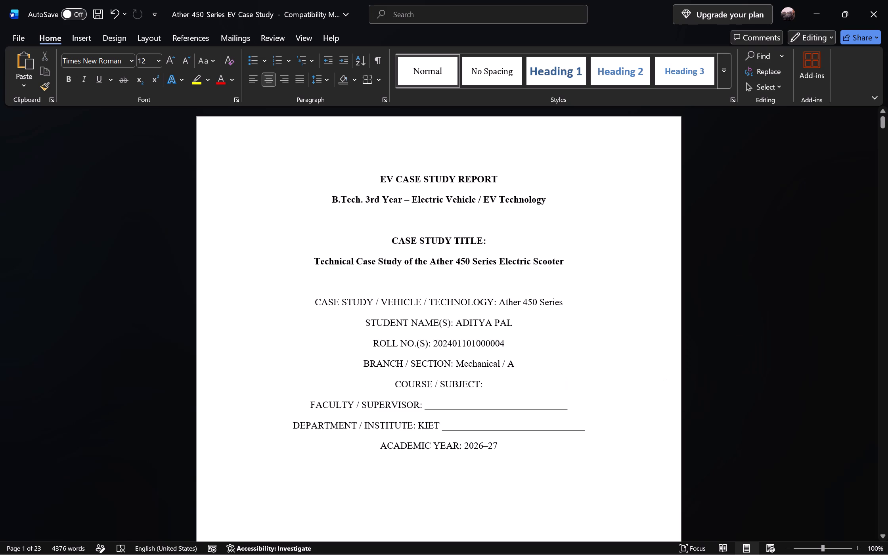
Remove "COURSE / " from the cover page's Course / Subject label so that it reads "SUBJECT:".
{"action": "key", "text": "Left"}
{"action": "key", "text": "Left"}
{"action": "key", "text": "Left"}
{"action": "key", "text": "Left"}
{"action": "key", "text": "Left"}
{"action": "key", "text": "Left"}
{"action": "key", "text": "Left"}
{"action": "key", "text": "Left"}
{"action": "key", "text": "Left"}
{"action": "key", "text": "Left"}
{"action": "key", "text": "Left"}
{"action": "key", "text": "Right"}
{"action": "key", "text": "Right"}
{"action": "key", "text": "BackSpace"}
{"action": "key", "text": "BackSpace"}
{"action": "key", "text": "BackSpace"}
{"action": "key", "text": "BackSpace"}
{"action": "key", "text": "BackSpace"}
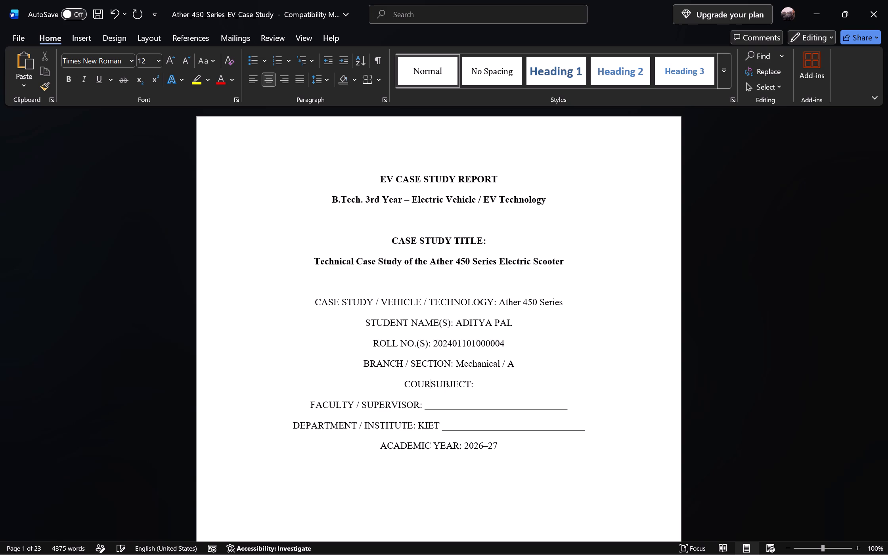
{"action": "key", "text": "BackSpace"}
{"action": "key", "text": "BackSpace"}
{"action": "key", "text": "BackSpace"}
{"action": "key", "text": "BackSpace"}
Enter "Integration of Electric Vehicle" after the "SUBJECT:" label on the cover page.
{"action": "key", "text": "Right"}
{"action": "key", "text": "Right"}
{"action": "key", "text": "Right"}
{"action": "key", "text": "Right"}
{"action": "key", "text": "Right"}
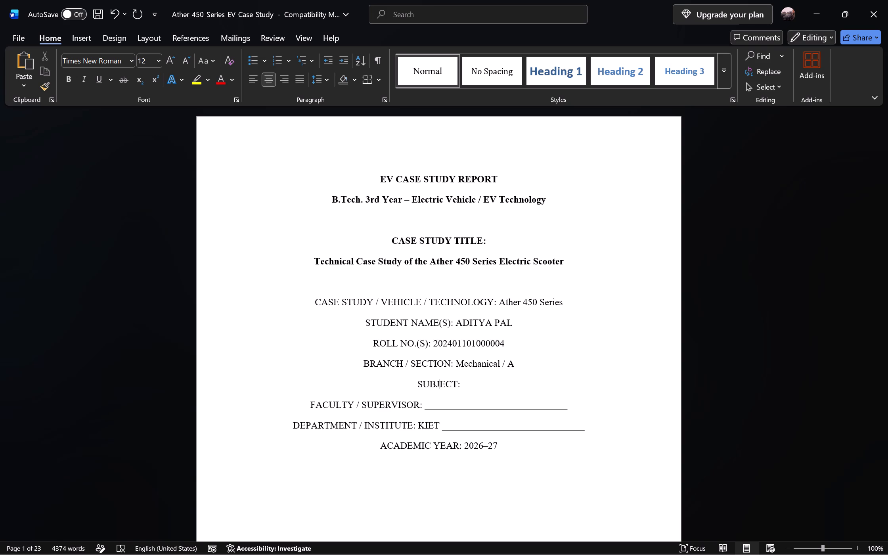
{"action": "key", "text": "Right"}
{"action": "key", "text": "Right"}
{"action": "key", "text": "Right"}
{"action": "key", "text": "Right"}
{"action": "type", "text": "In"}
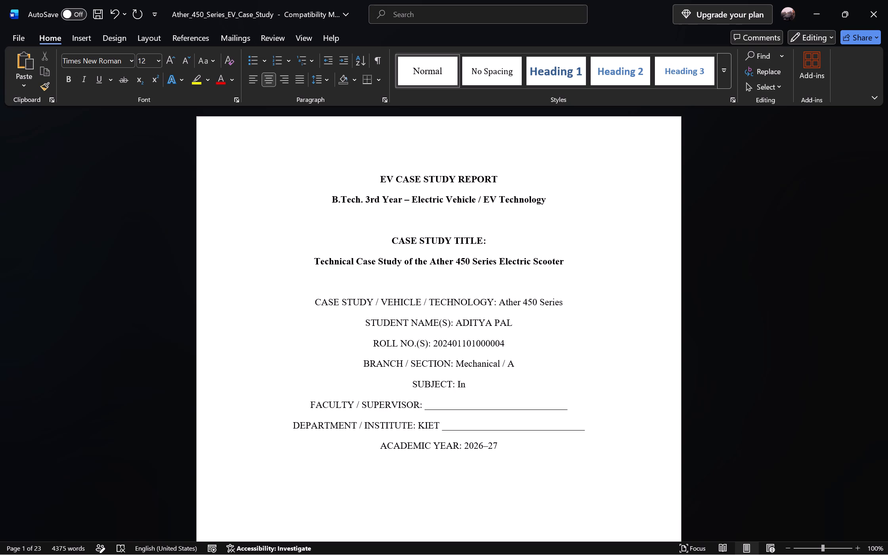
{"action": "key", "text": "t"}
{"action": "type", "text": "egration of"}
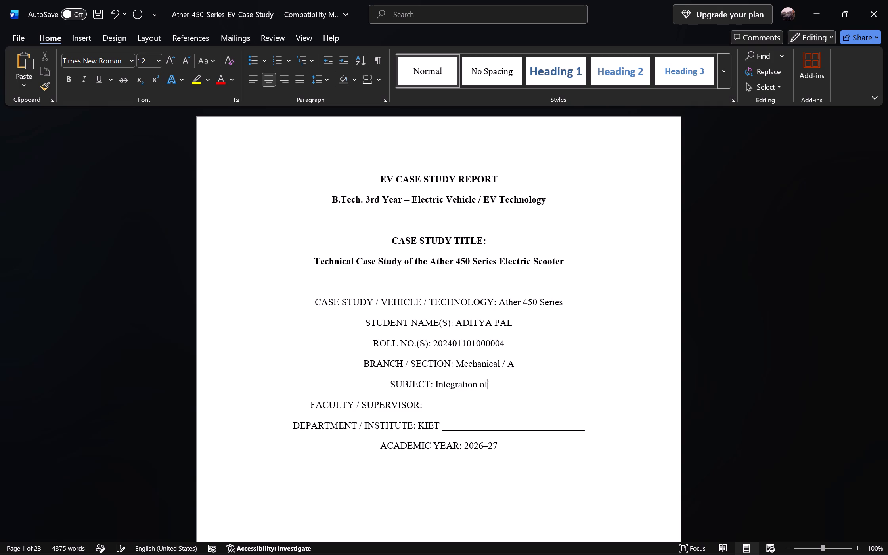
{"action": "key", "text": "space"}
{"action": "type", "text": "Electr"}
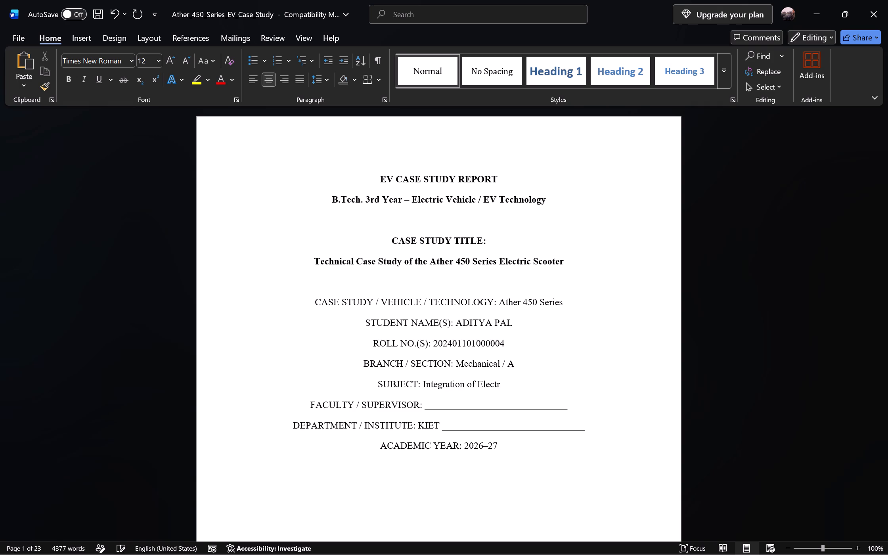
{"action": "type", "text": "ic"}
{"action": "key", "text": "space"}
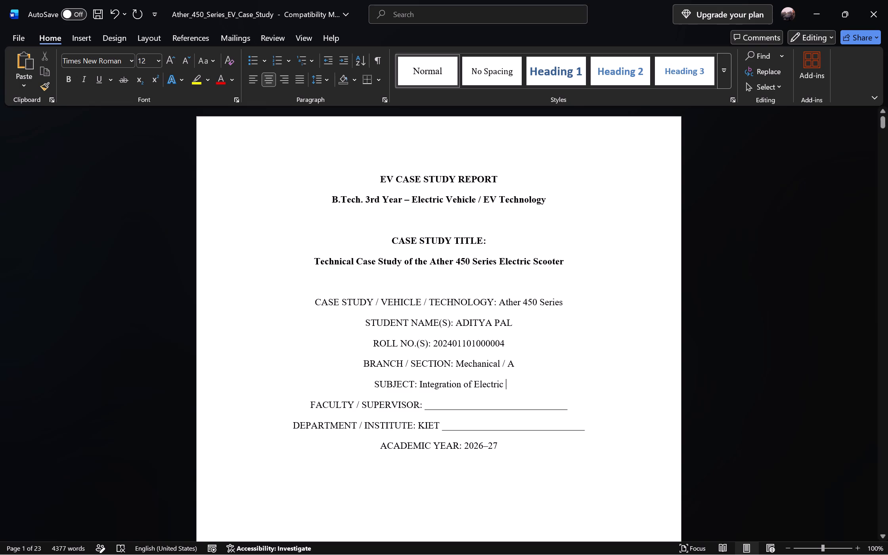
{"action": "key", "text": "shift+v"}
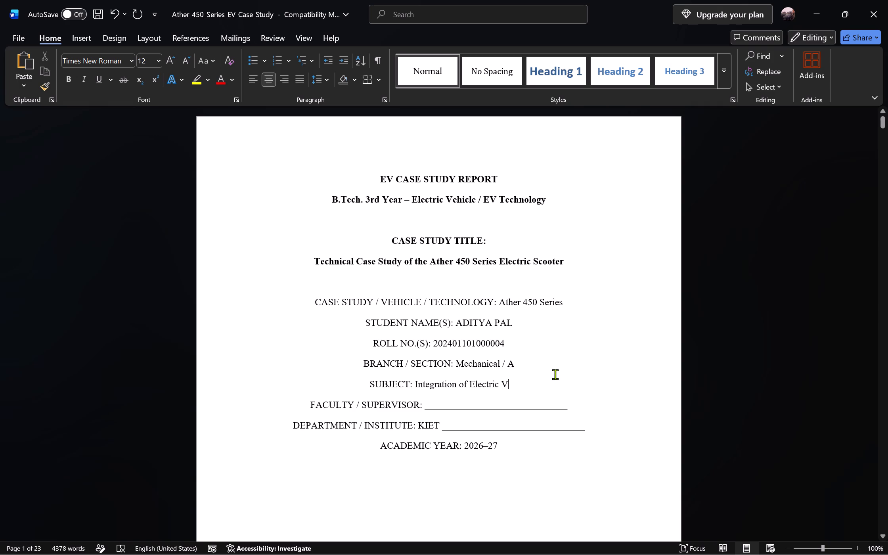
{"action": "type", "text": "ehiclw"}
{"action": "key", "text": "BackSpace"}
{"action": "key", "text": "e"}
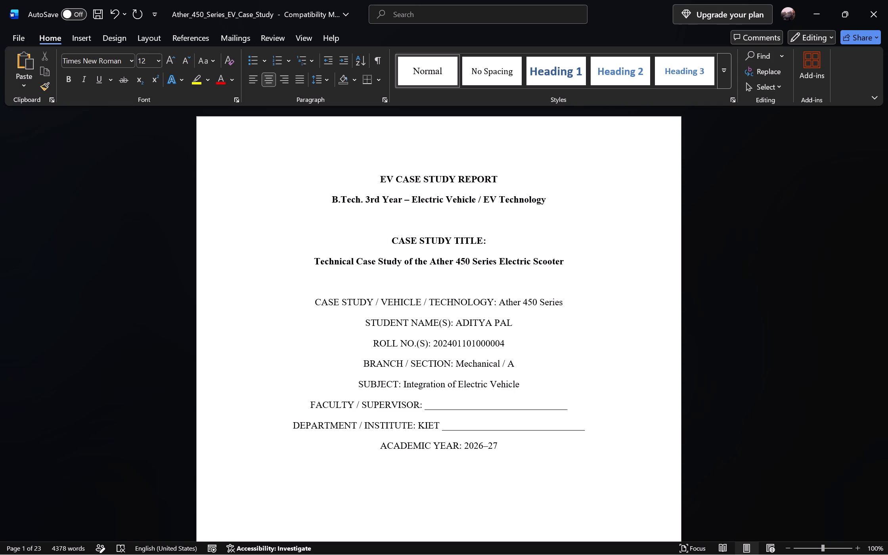
Place the text cursor at the end of the blank on the cover page's Faculty / Supervisor line.
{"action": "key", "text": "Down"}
{"action": "left_click", "coordinate": [571, 411]}
Clear the blank underline after the "FACULTY / SUPERVISOR:" label on the cover page.
{"action": "key", "text": "backslash"}
{"action": "key", "text": "BackSpace"}
{"action": "key", "text": "BackSpace"}
{"action": "key", "text": "BackSpace"}
{"action": "key", "text": "BackSpace"}
{"action": "key", "text": "BackSpace"}
{"action": "key", "text": "BackSpace"}
{"action": "key", "text": "BackSpace"}
{"action": "key", "text": "BackSpace"}
{"action": "key", "text": "BackSpace"}
{"action": "key", "text": "BackSpace"}
{"action": "key", "text": "BackSpace"}
{"action": "key", "text": "BackSpace"}
{"action": "key", "text": "BackSpace"}
{"action": "key", "text": "BackSpace"}
{"action": "key", "text": "BackSpace"}
{"action": "key", "text": "BackSpace"}
{"action": "key", "text": "BackSpace"}
{"action": "key", "text": "BackSpace"}
{"action": "key", "text": "BackSpace"}
{"action": "key", "text": "BackSpace"}
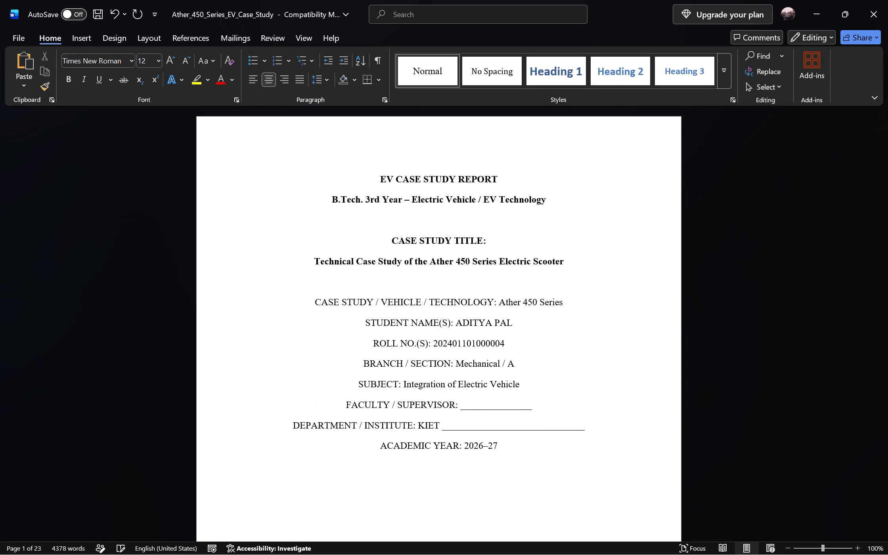
{"action": "key", "text": "BackSpace"}
{"action": "key", "text": "BackSpace"}
{"action": "key", "text": "BackSpace"}
{"action": "key", "text": "BackSpace"}
{"action": "key", "text": "BackSpace"}
{"action": "key", "text": "BackSpace"}
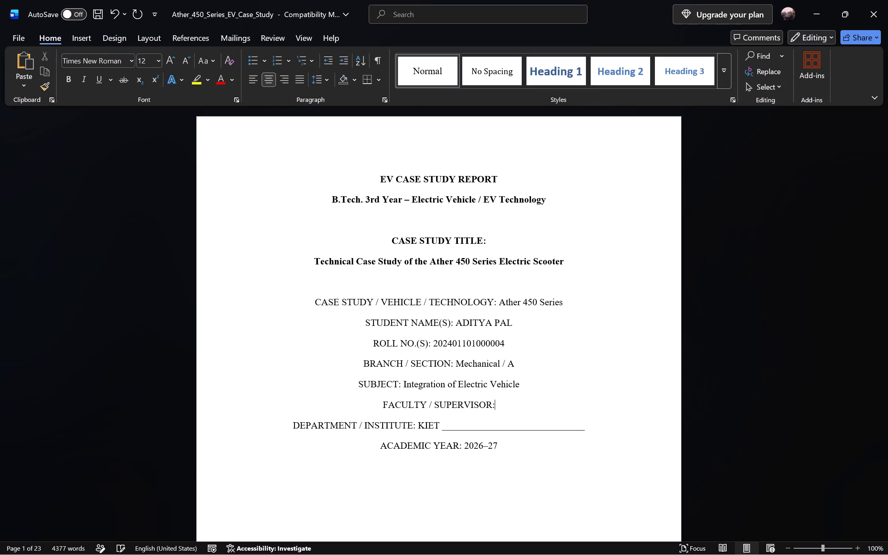
Enter the supervisor's name with the title "Mr." after the "FACULTY / SUPERVISOR:" label.
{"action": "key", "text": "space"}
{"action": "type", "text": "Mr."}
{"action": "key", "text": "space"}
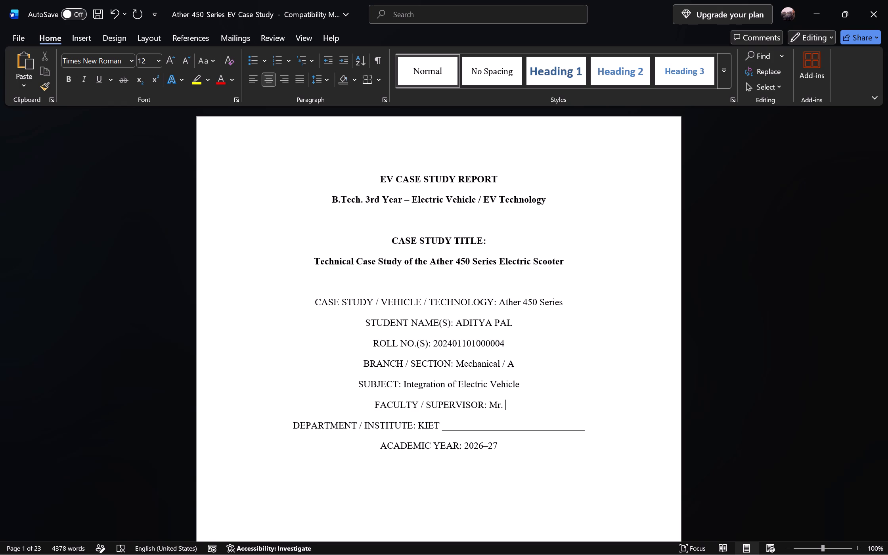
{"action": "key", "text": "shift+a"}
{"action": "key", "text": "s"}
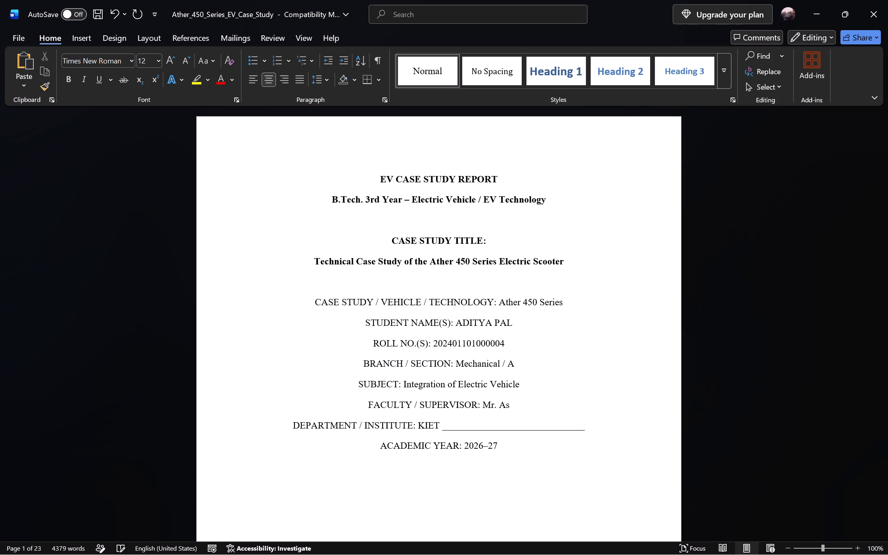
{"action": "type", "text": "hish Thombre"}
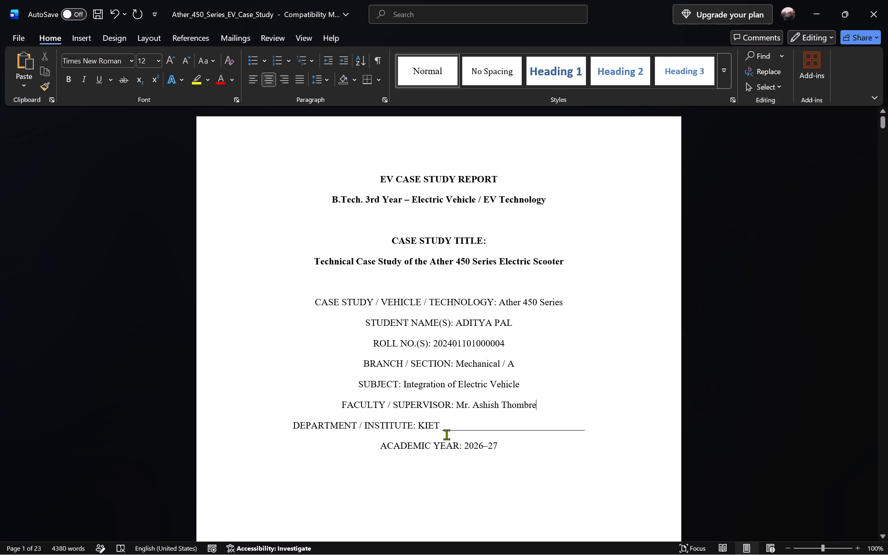
Delete the blank underline after "KIET" on the cover page's Department / Institute line.
{"action": "left_click_drag", "start_coordinate": [443, 431], "coordinate": [597, 425]}
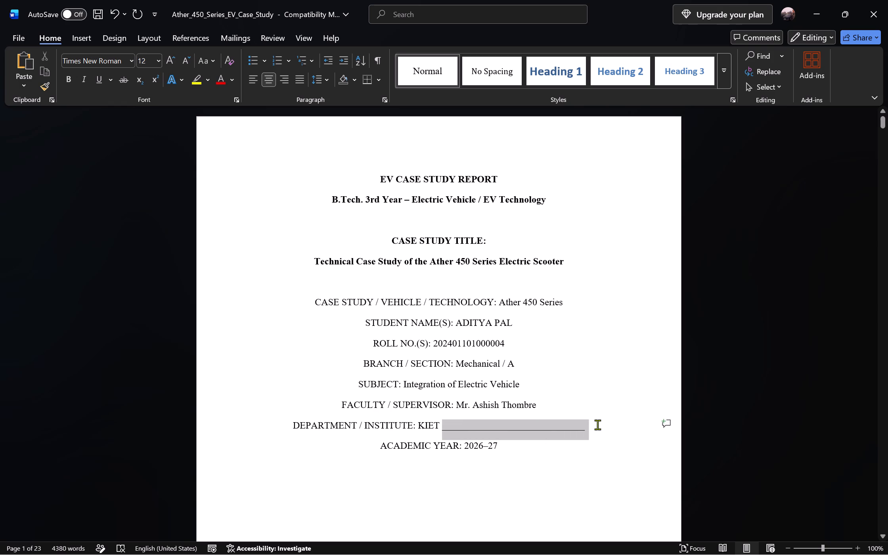
{"action": "left_click_drag", "start_coordinate": [597, 425], "coordinate": [585, 423]}
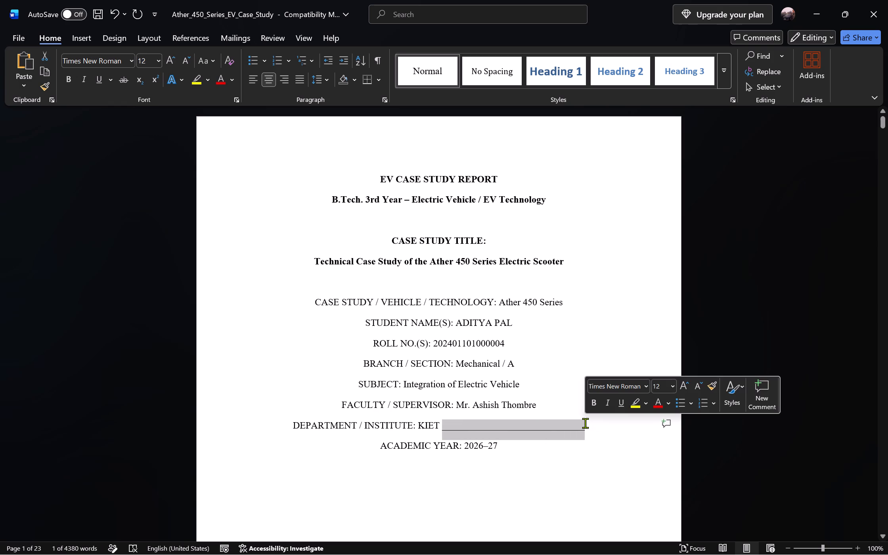
{"action": "key", "text": "BackSpace"}
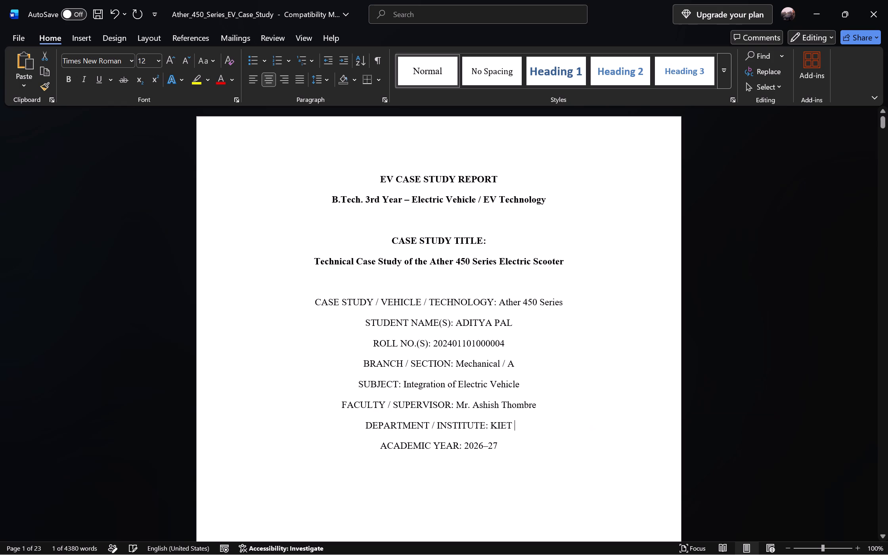
Remove "DEPARTMENT / " from the cover page's Department / Institute label so that it reads "INSTITUTE:".
{"action": "left_click", "coordinate": [438, 428]}
{"action": "key", "text": "BackSpace"}
{"action": "key", "text": "BackSpace"}
{"action": "key", "text": "BackSpace"}
{"action": "key", "text": "BackSpace"}
{"action": "key", "text": "BackSpace"}
{"action": "key", "text": "BackSpace"}
{"action": "key", "text": "BackSpace"}
{"action": "key", "text": "BackSpace"}
{"action": "key", "text": "BackSpace"}
{"action": "key", "text": "BackSpace"}
{"action": "key", "text": "BackSpace"}
{"action": "key", "text": "BackSpace"}
{"action": "key", "text": "BackSpace"}
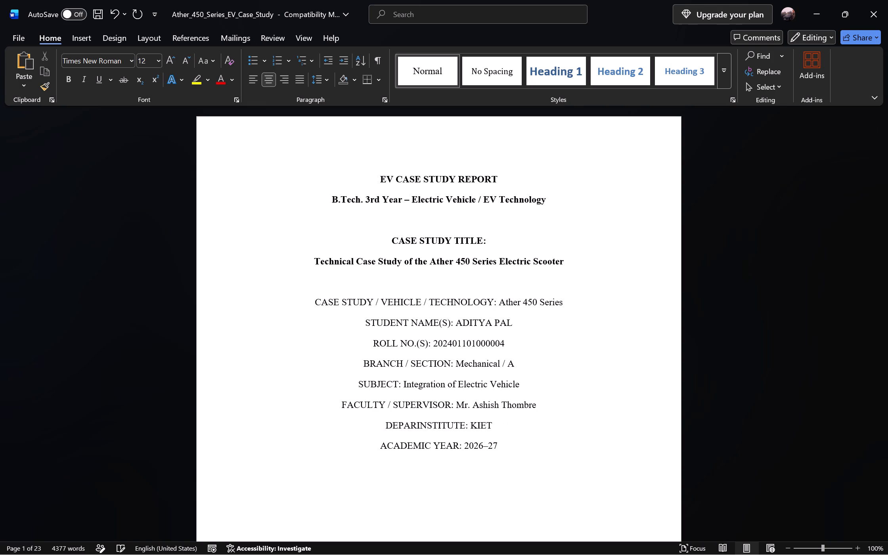
{"action": "key", "text": "BackSpace"}
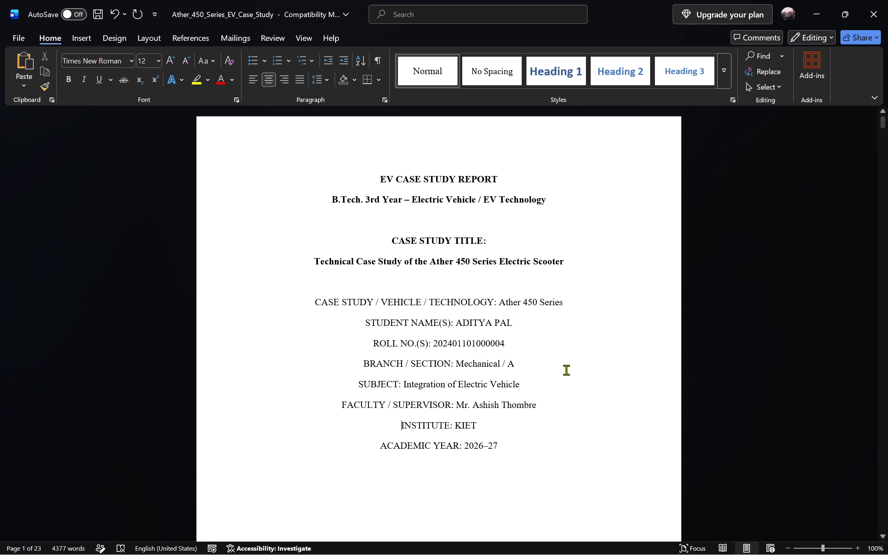
Save the case study document.
{"action": "key", "text": "ctrl+s"}
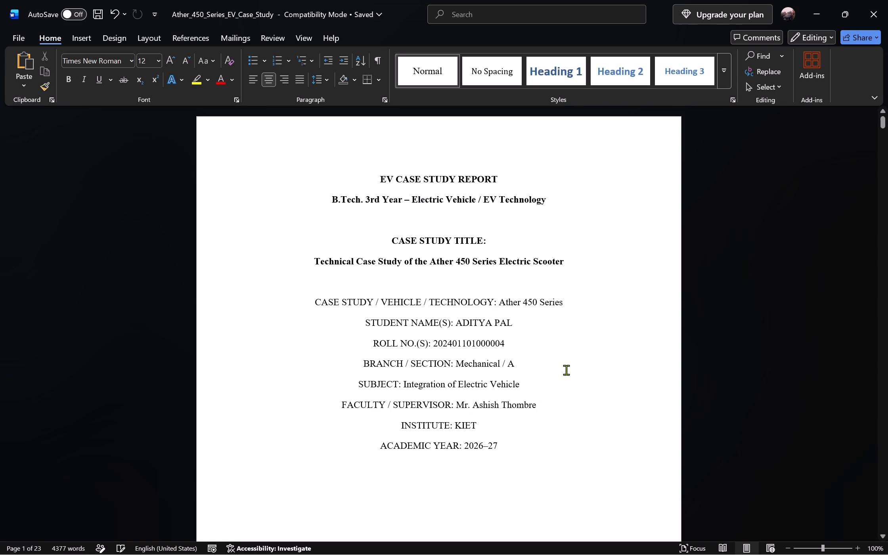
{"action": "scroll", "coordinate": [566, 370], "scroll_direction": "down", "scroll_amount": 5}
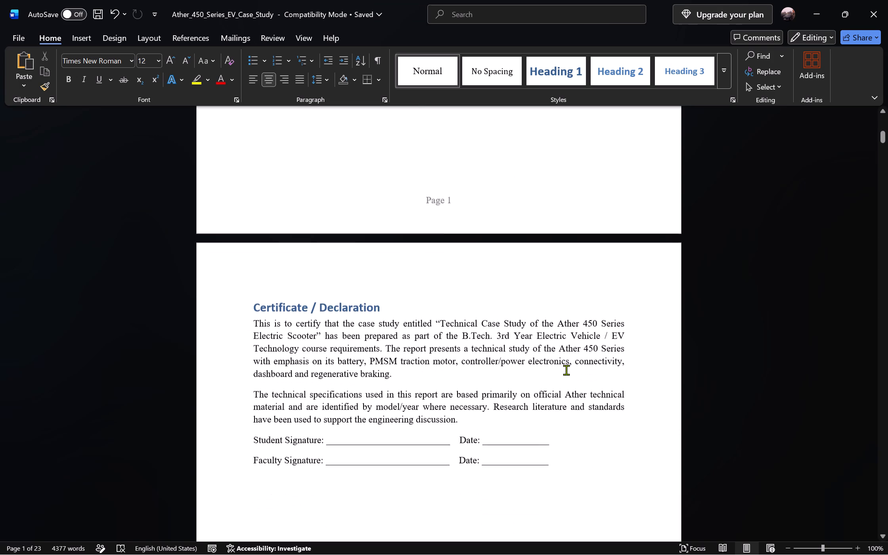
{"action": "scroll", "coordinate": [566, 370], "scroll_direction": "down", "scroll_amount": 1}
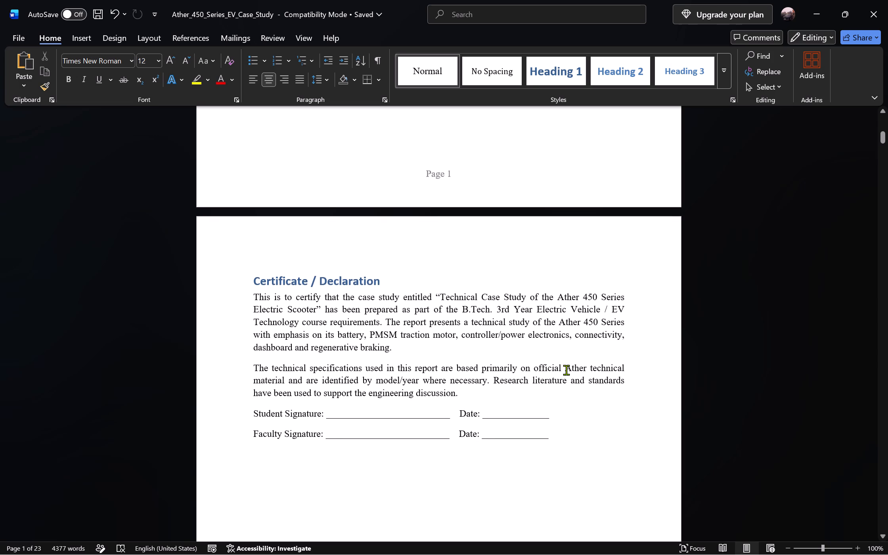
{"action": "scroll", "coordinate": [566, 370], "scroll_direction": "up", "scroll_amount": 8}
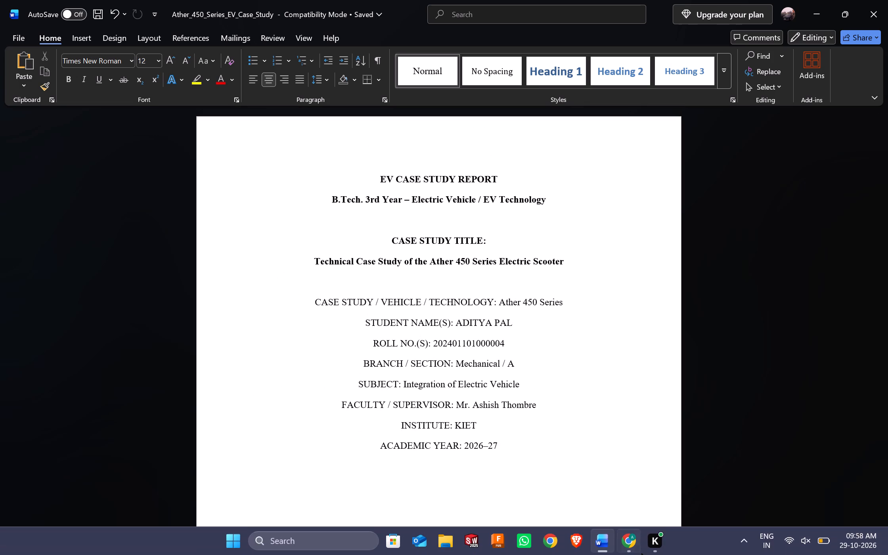
Switch to the Chrome window with the ChatGPT image conversation.
{"action": "left_click", "coordinate": [622, 541]}
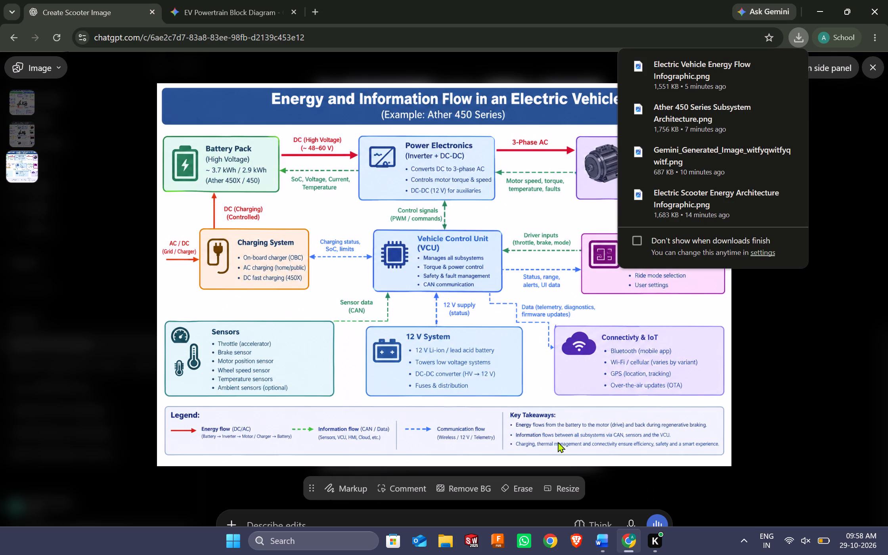
Open the Google Docs home page at docs.google.com in a new Chrome tab.
{"action": "left_click", "coordinate": [321, 6]}
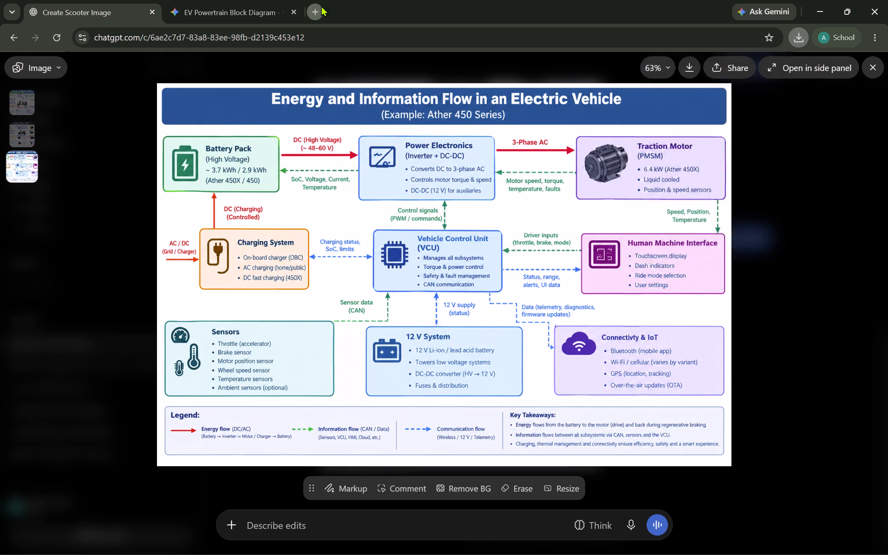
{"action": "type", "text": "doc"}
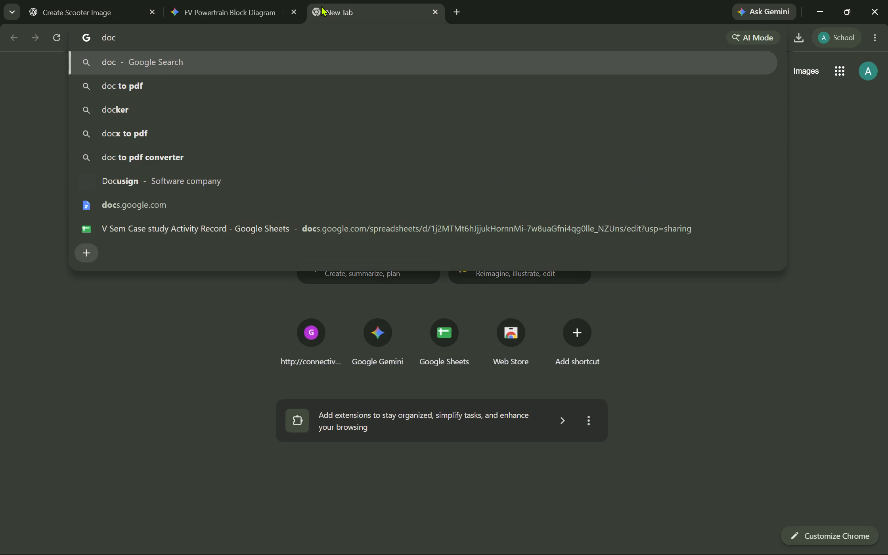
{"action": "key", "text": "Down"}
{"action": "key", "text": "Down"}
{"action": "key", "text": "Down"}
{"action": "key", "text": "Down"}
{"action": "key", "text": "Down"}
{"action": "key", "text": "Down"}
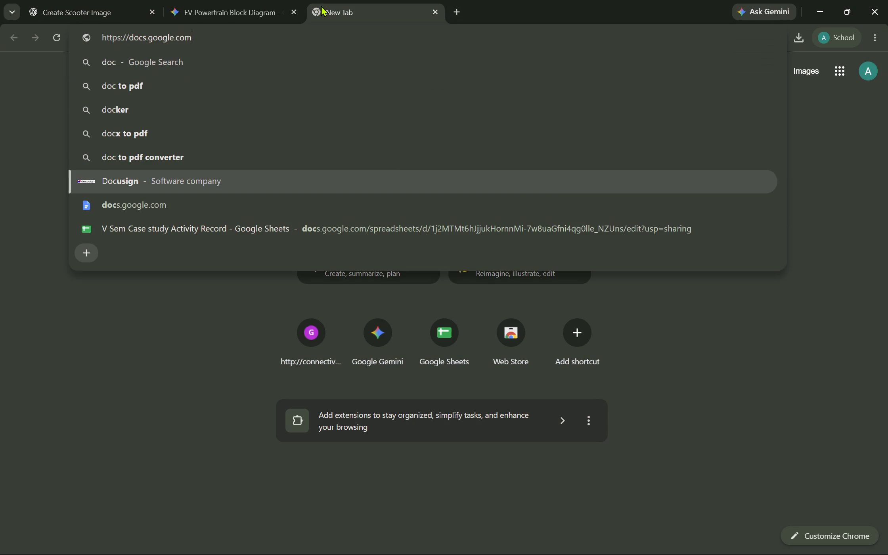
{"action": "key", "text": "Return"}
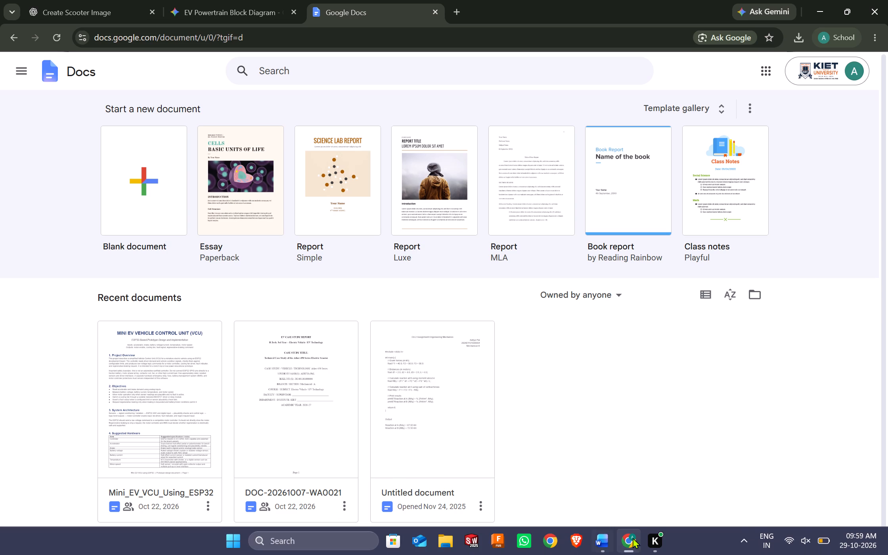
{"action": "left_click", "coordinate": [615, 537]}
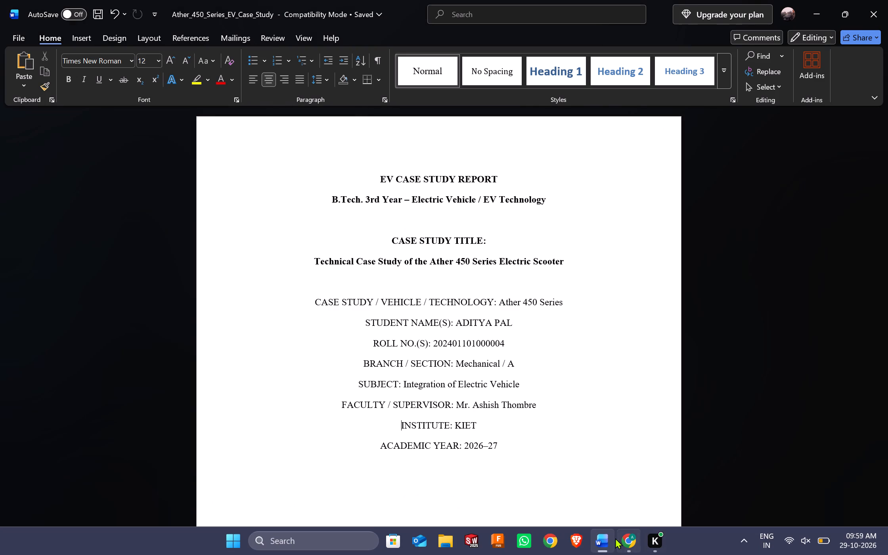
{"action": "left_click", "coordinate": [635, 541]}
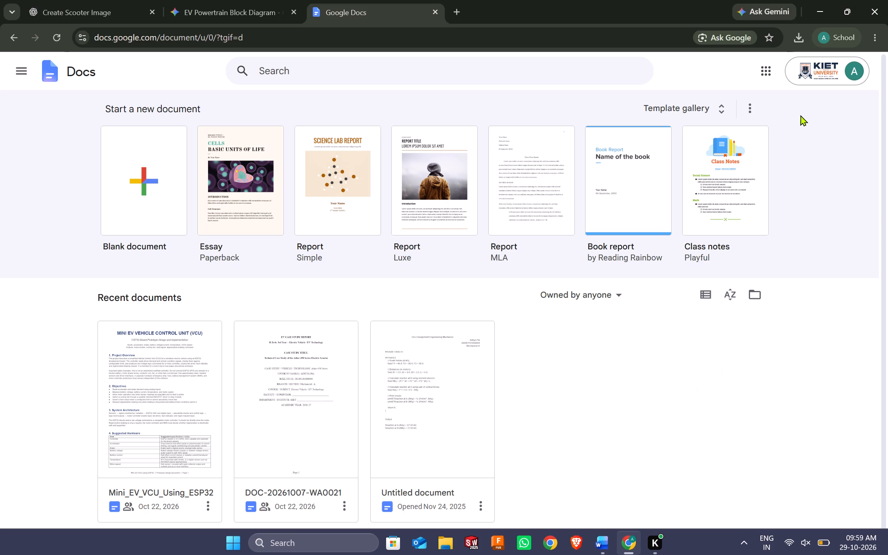
Upload the Ather_450_Series_EV_Case_Study Word file from the Downloads folder to Google Docs.
{"action": "left_click", "coordinate": [761, 307]}
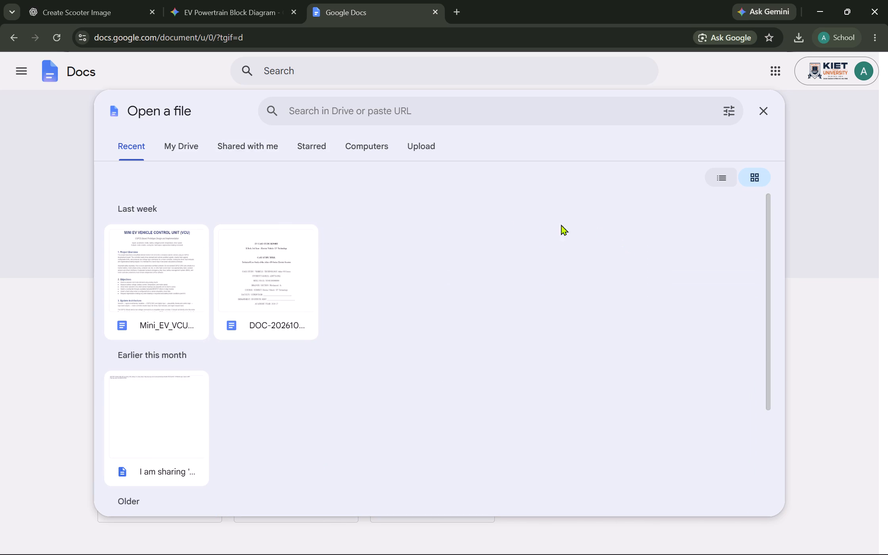
{"action": "left_click", "coordinate": [411, 153]}
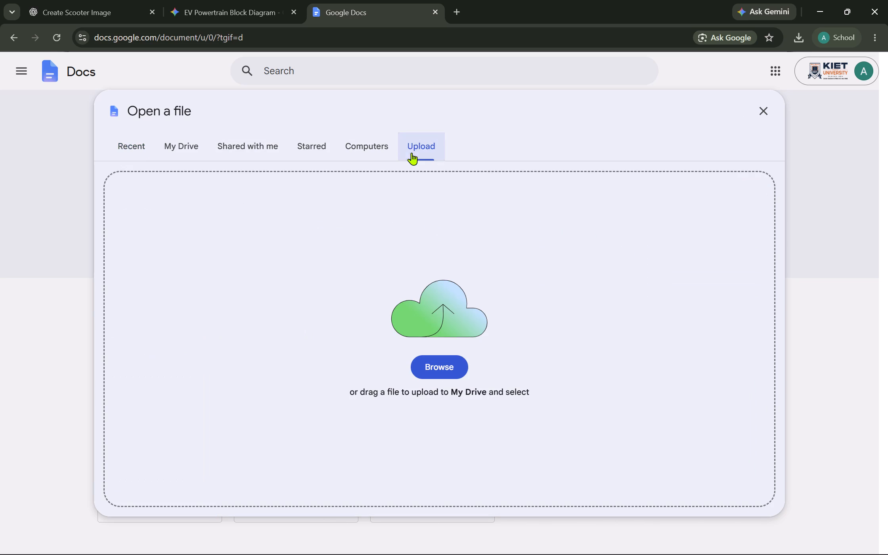
{"action": "left_click", "coordinate": [440, 358]}
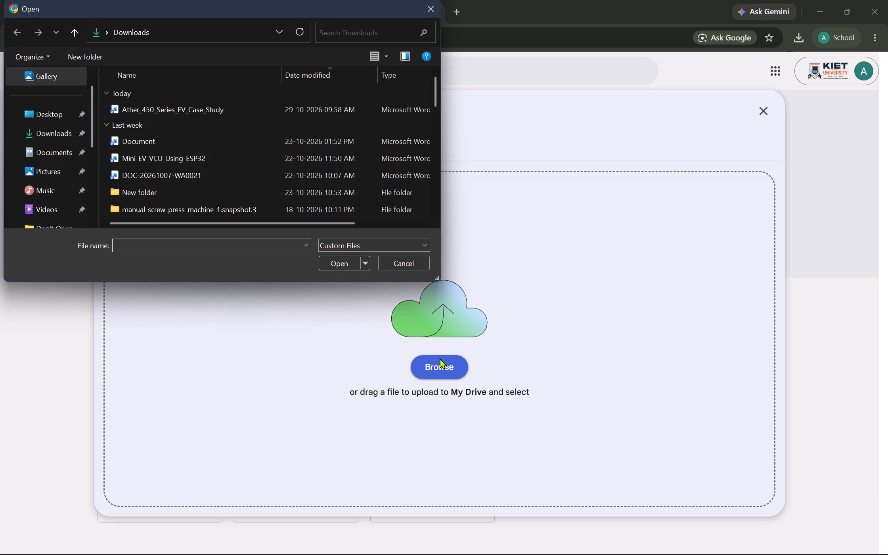
{"action": "left_click", "coordinate": [259, 116]}
{"action": "left_click", "coordinate": [239, 111]}
{"action": "key", "text": "Return"}
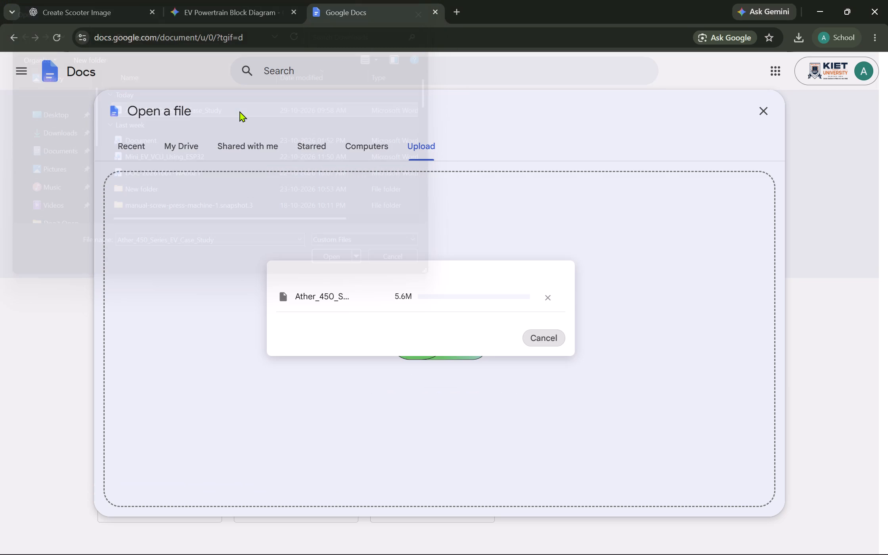
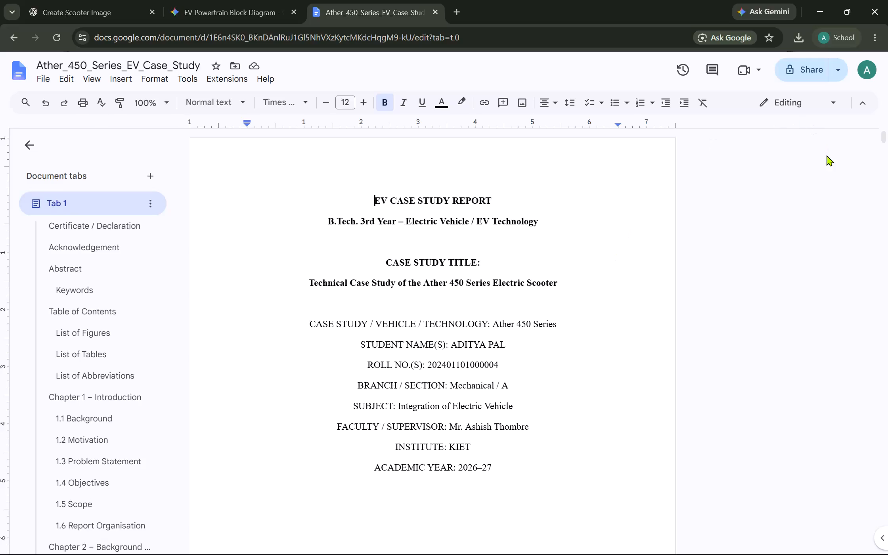
Share the Ather_450_Series_EV_Case_Study document with anyone with the link as Editor and copy its link.
{"action": "left_click", "coordinate": [798, 79]}
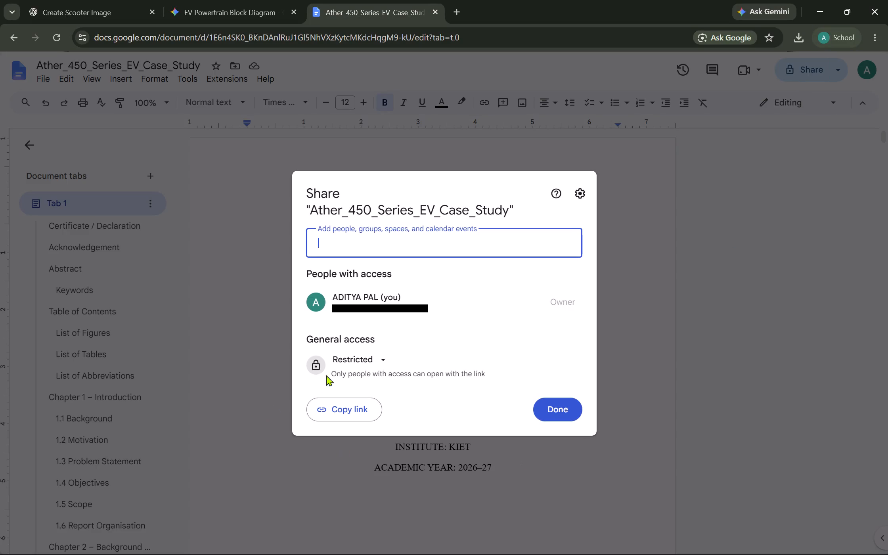
{"action": "left_click", "coordinate": [346, 364]}
{"action": "left_click", "coordinate": [370, 460]}
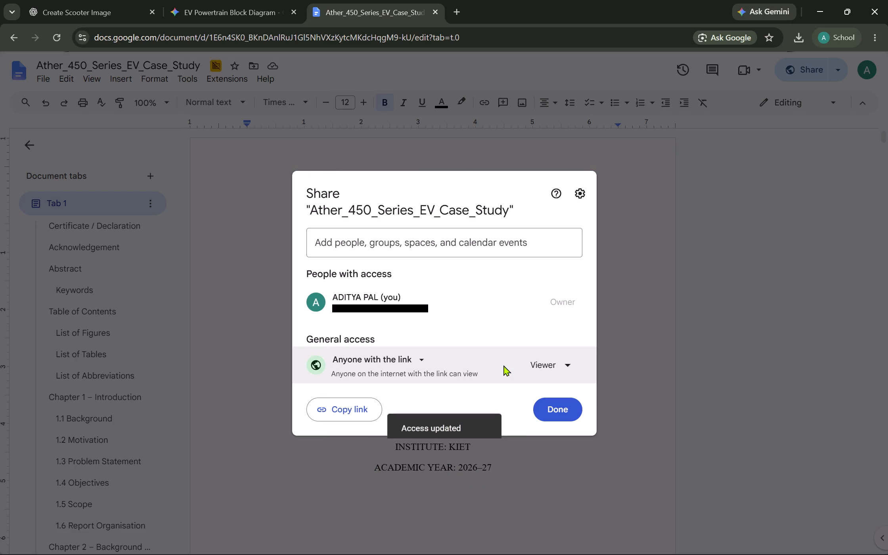
{"action": "left_click", "coordinate": [556, 360]}
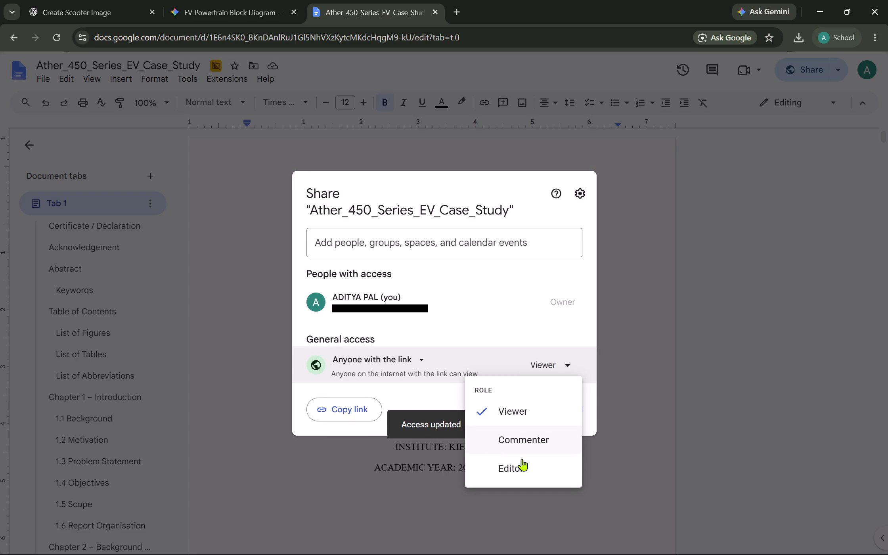
{"action": "left_click", "coordinate": [522, 459]}
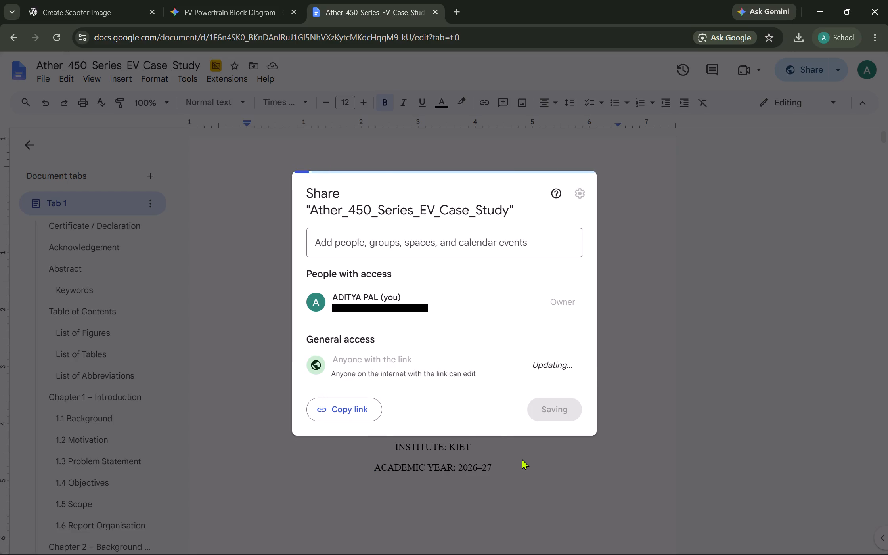
{"action": "left_click", "coordinate": [350, 410]}
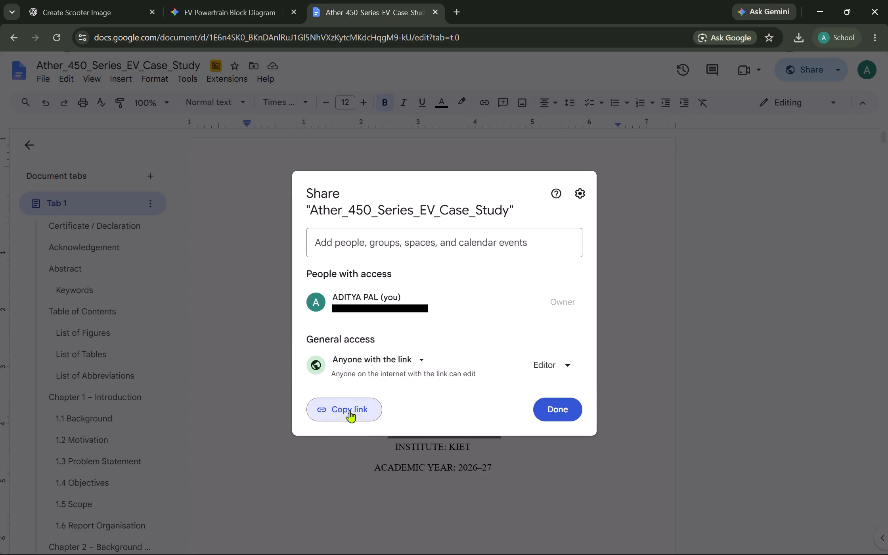
{"action": "left_click", "coordinate": [554, 404]}
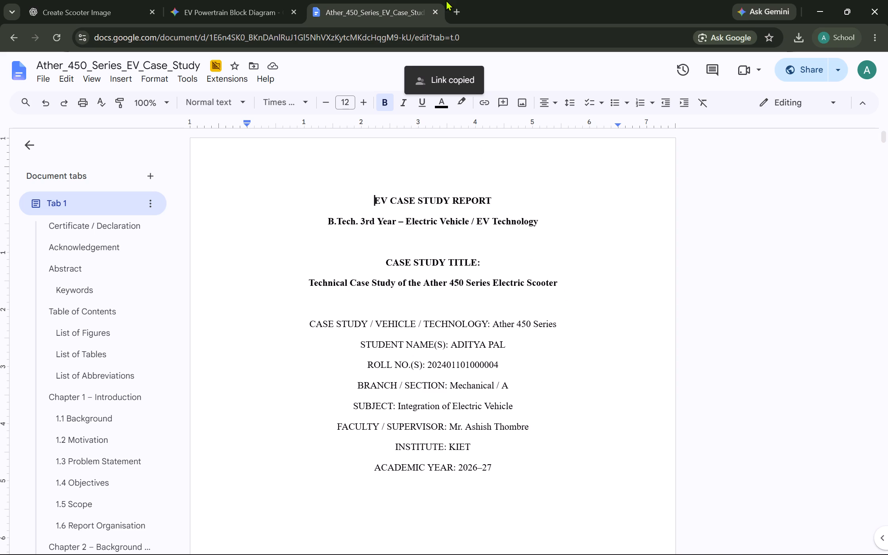
Open the V Sem Case study Activity Record spreadsheet from the browsing history in a new tab.
{"action": "left_click", "coordinate": [460, 4]}
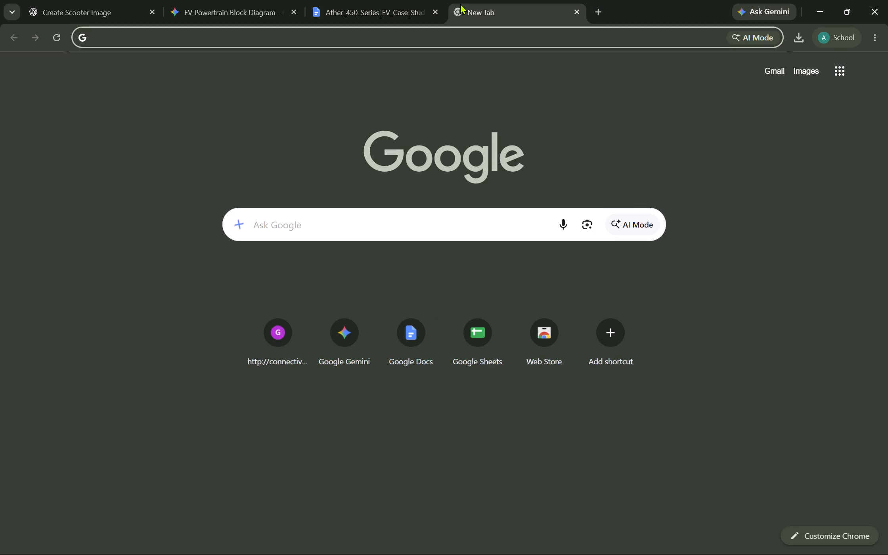
{"action": "key", "text": "ctrl+h"}
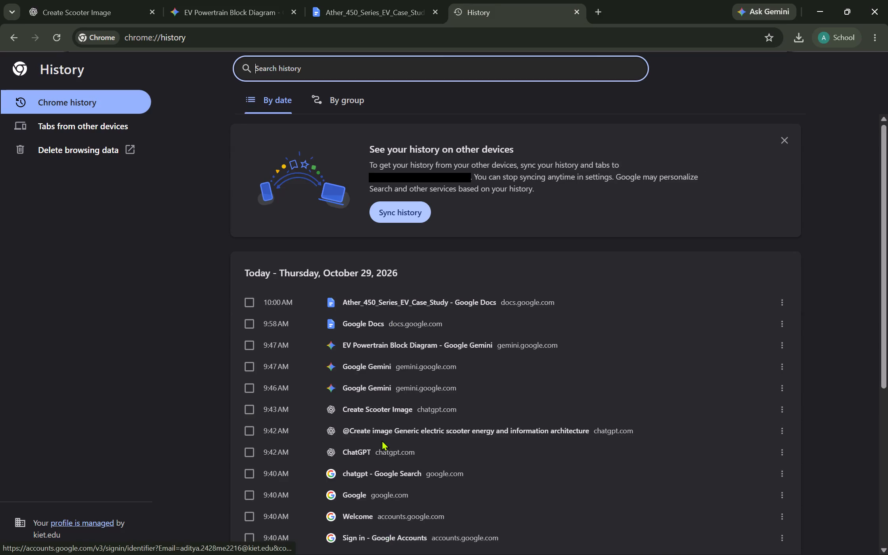
{"action": "scroll", "coordinate": [382, 440], "scroll_direction": "down", "scroll_amount": 7}
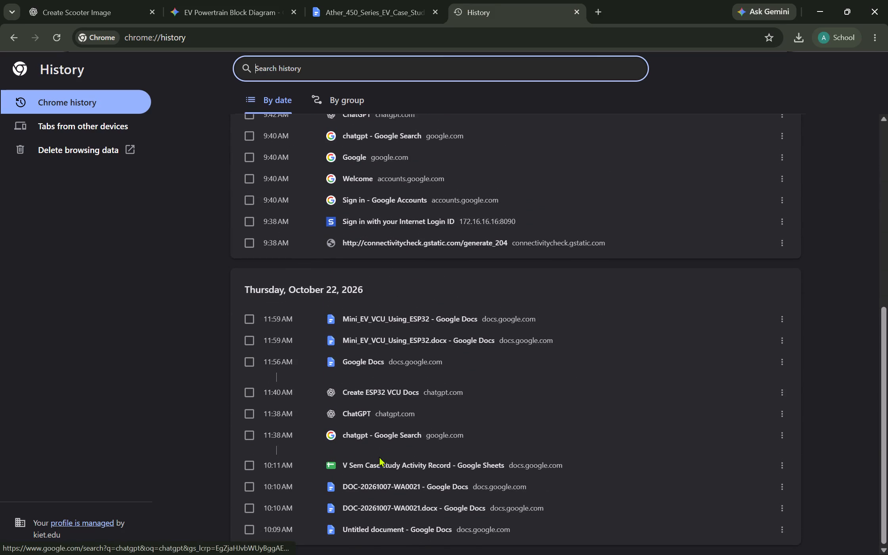
{"action": "left_click", "coordinate": [376, 465]}
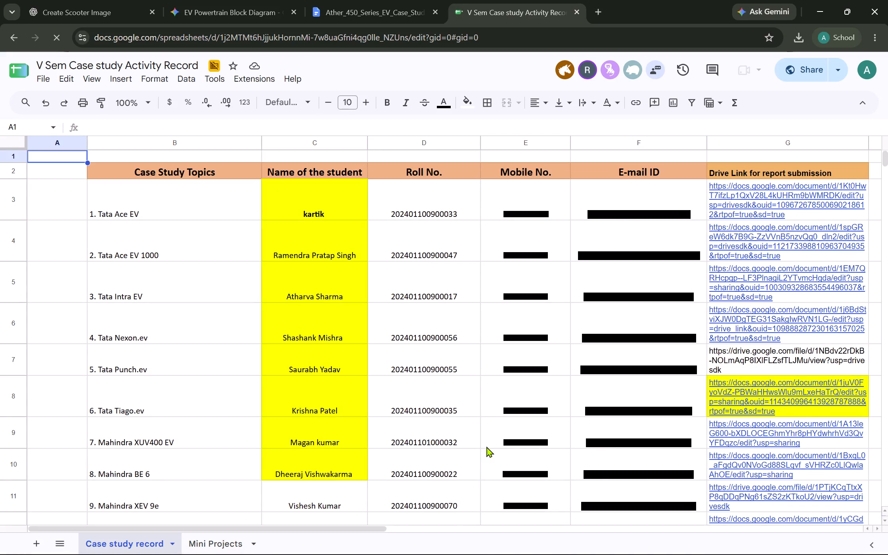
Replace the report submission link in the Ather 450 series row with the copied document link.
{"action": "scroll", "coordinate": [486, 446], "scroll_direction": "down", "scroll_amount": 4}
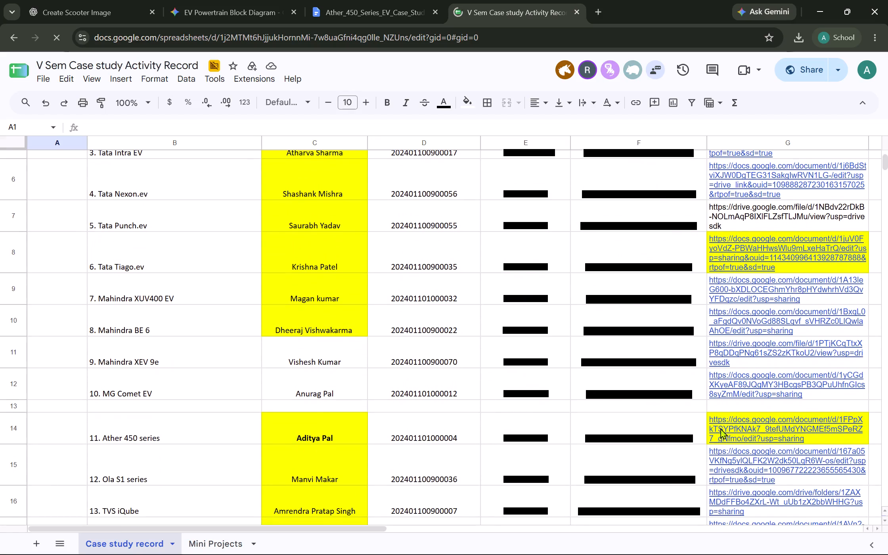
{"action": "left_click", "coordinate": [820, 442]}
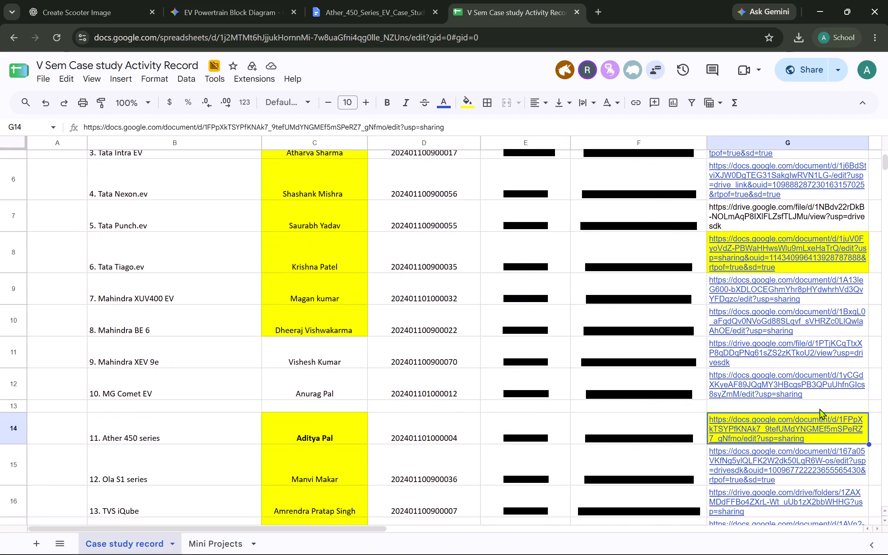
{"action": "key", "text": "Delete"}
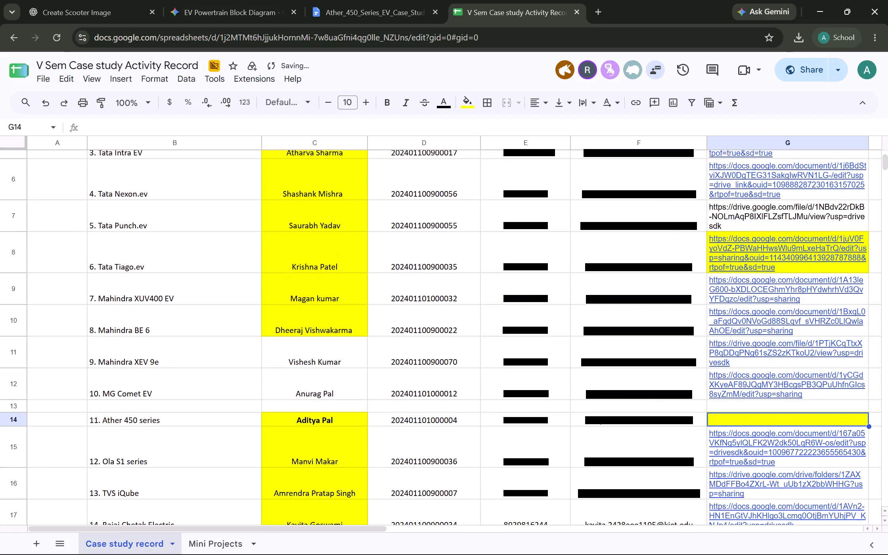
{"action": "key", "text": "ctrl+v"}
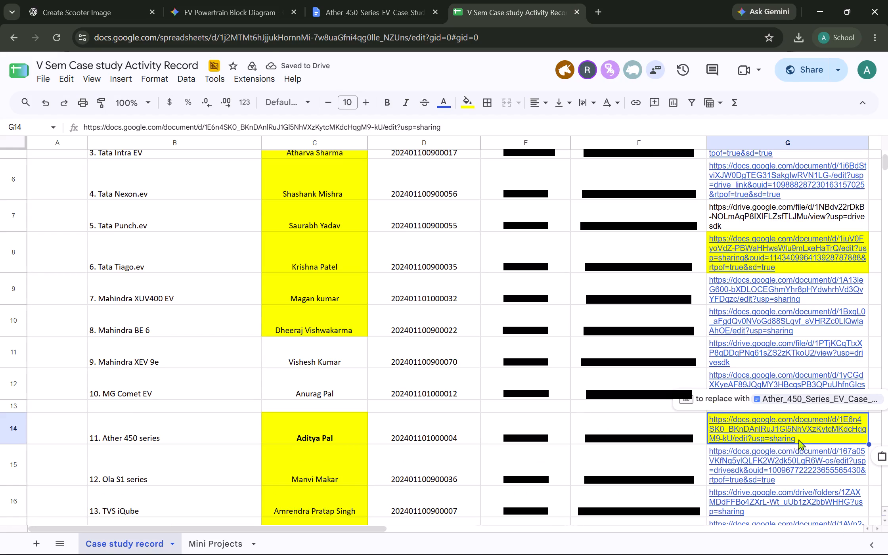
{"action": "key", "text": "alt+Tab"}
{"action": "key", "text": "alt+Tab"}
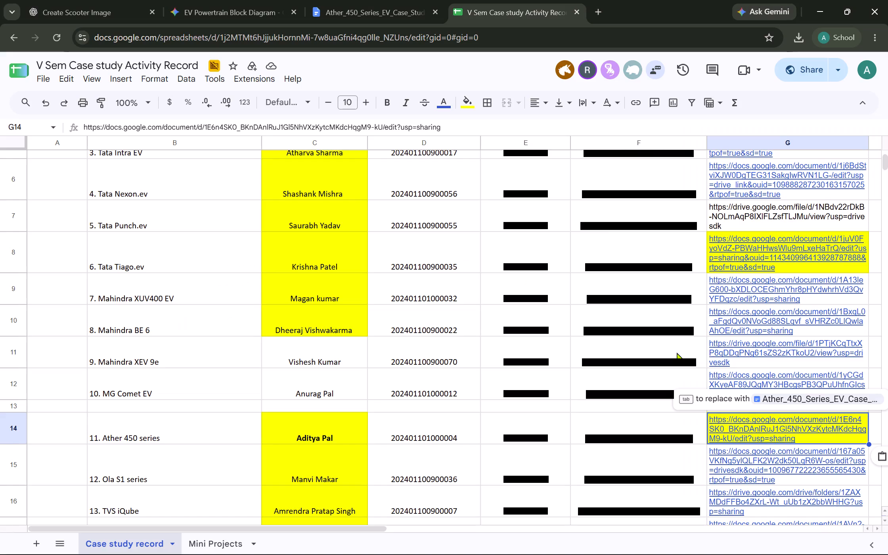
Copy the case study's share link again, close its tab, and paste it over the Ather 450 series row's submission link.
{"action": "left_click", "coordinate": [442, 0]}
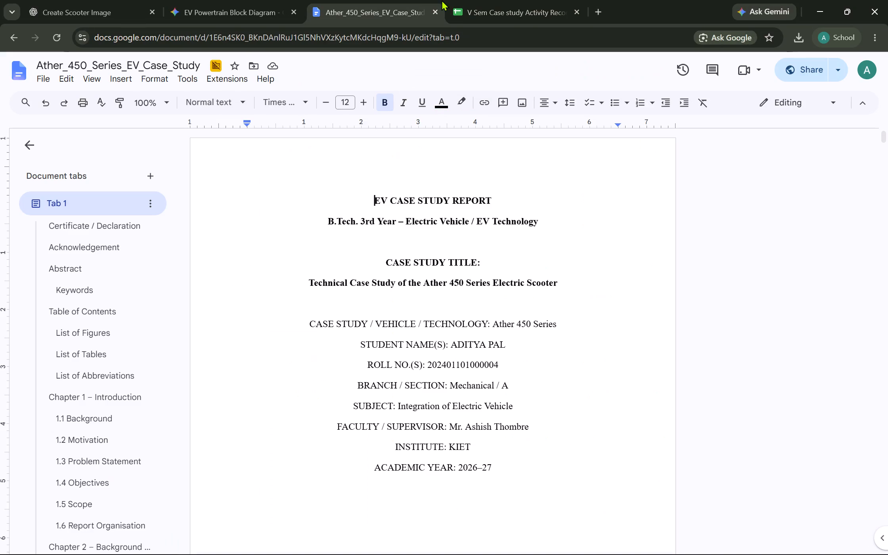
{"action": "left_click", "coordinate": [802, 78]}
{"action": "left_click", "coordinate": [819, 71]}
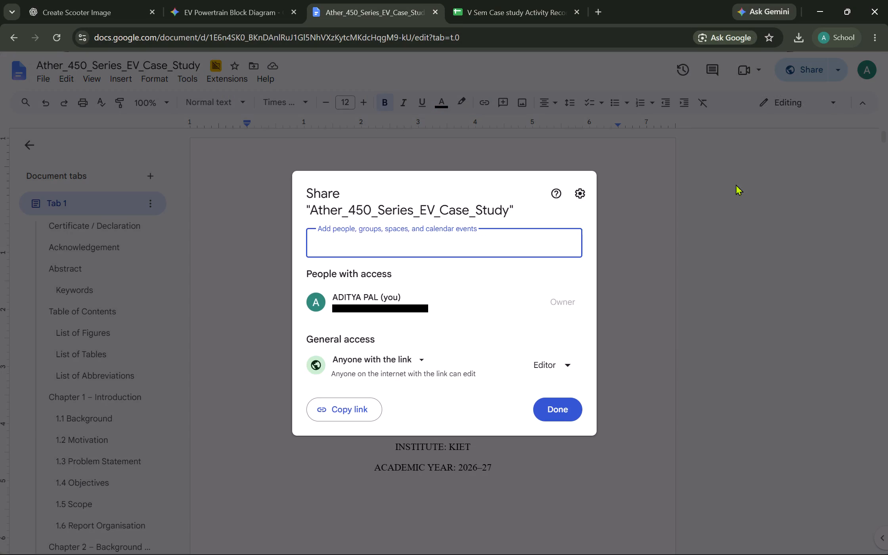
{"action": "left_click", "coordinate": [338, 415]}
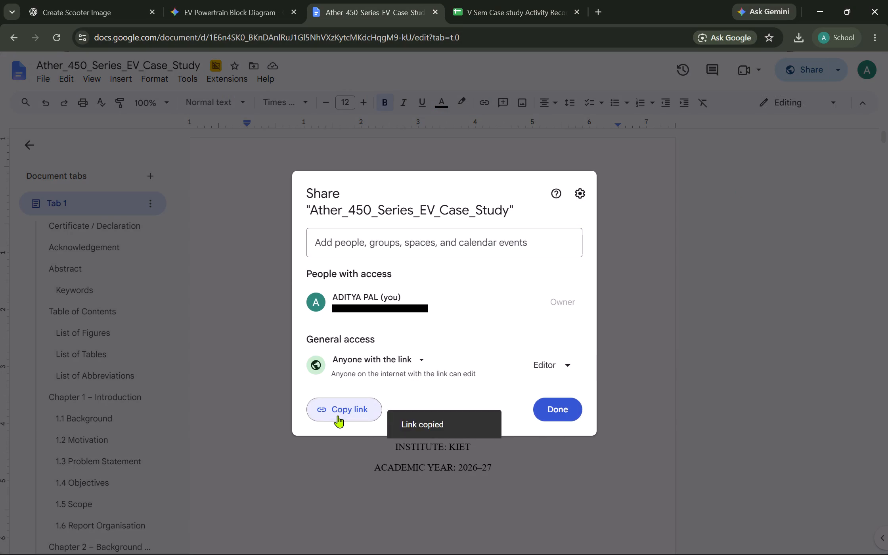
{"action": "left_click", "coordinate": [560, 404]}
{"action": "left_click", "coordinate": [542, 0]}
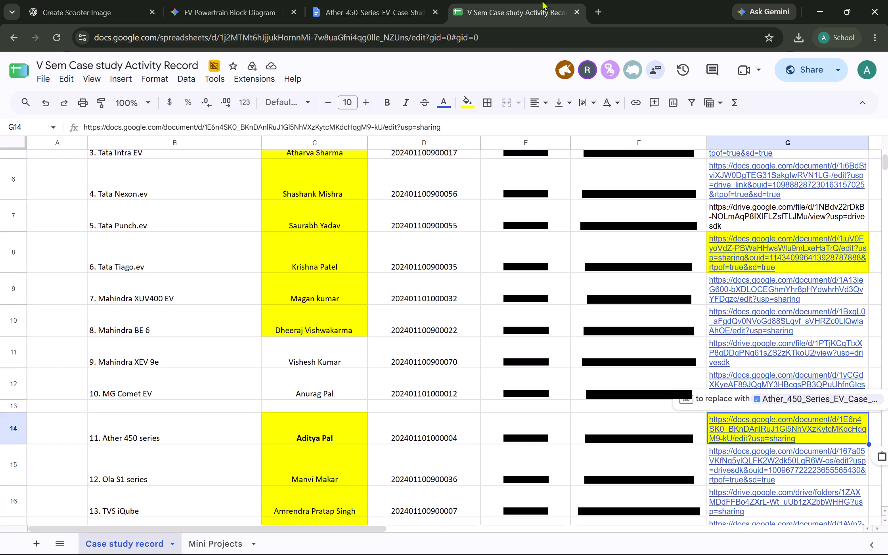
{"action": "left_click", "coordinate": [435, 13]}
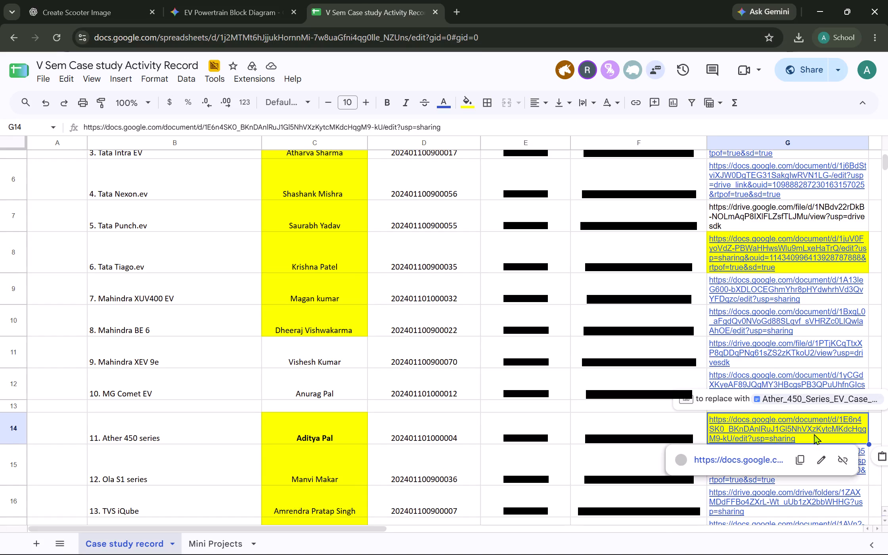
{"action": "key", "text": "ctrl+v"}
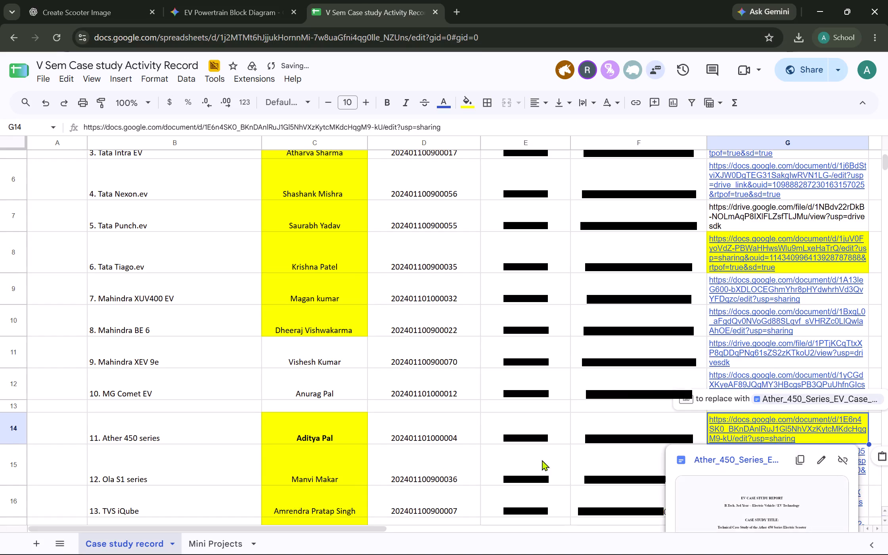
{"action": "left_click", "coordinate": [485, 441]}
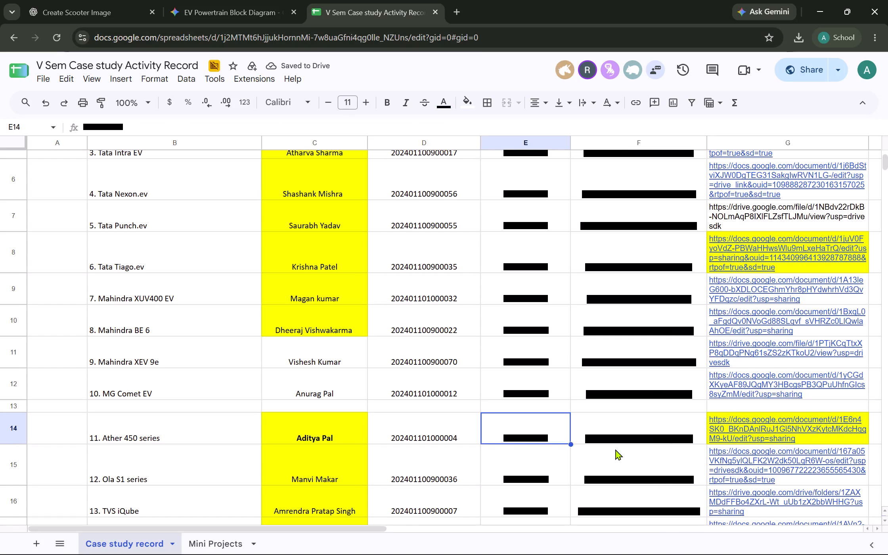
Open the case study document through the submission link in the Ather 450 series row.
{"action": "scroll", "coordinate": [615, 449], "scroll_direction": "down", "scroll_amount": 2}
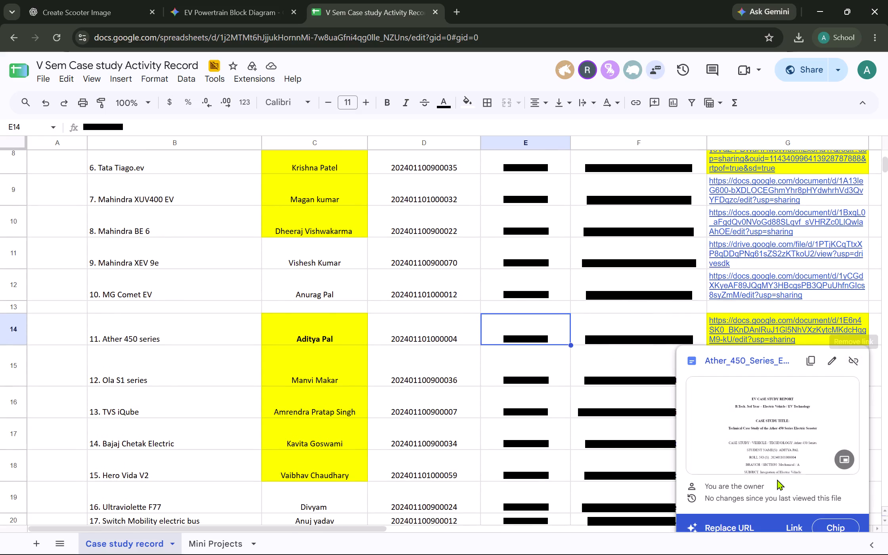
{"action": "scroll", "coordinate": [777, 479], "scroll_direction": "down", "scroll_amount": 1}
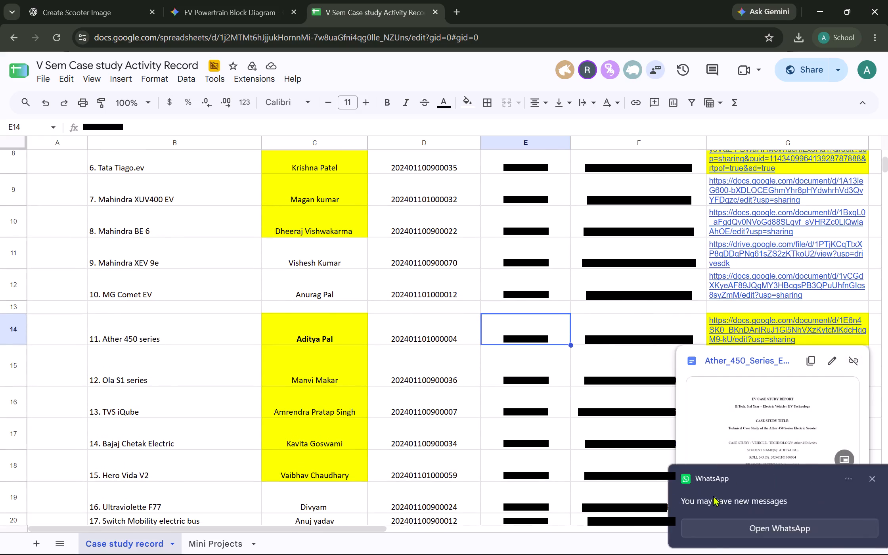
{"action": "left_click", "coordinate": [862, 474]}
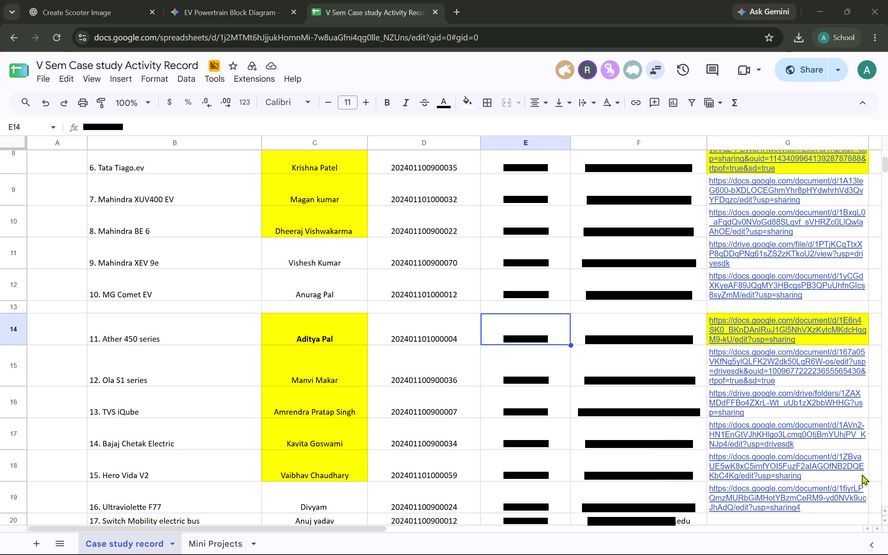
{"action": "left_click", "coordinate": [767, 322]}
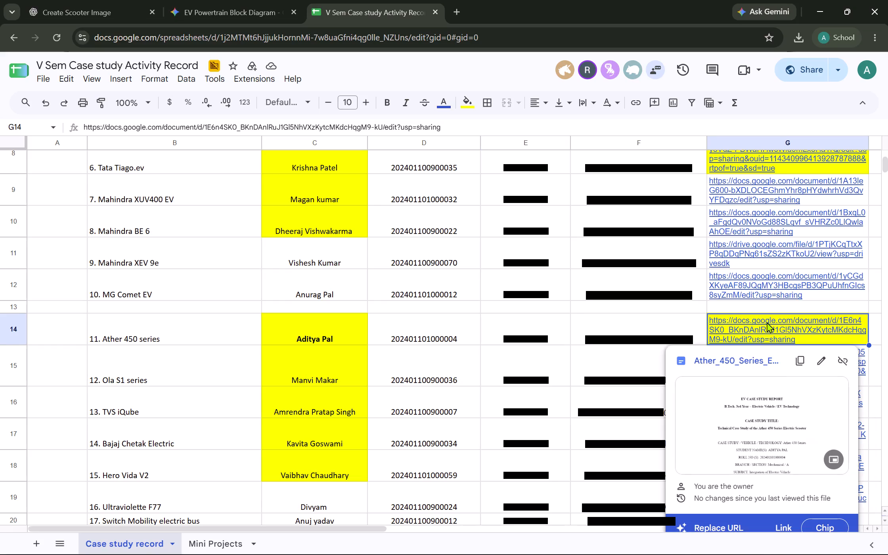
{"action": "left_click_drag", "start_coordinate": [769, 433], "coordinate": [644, 0]}
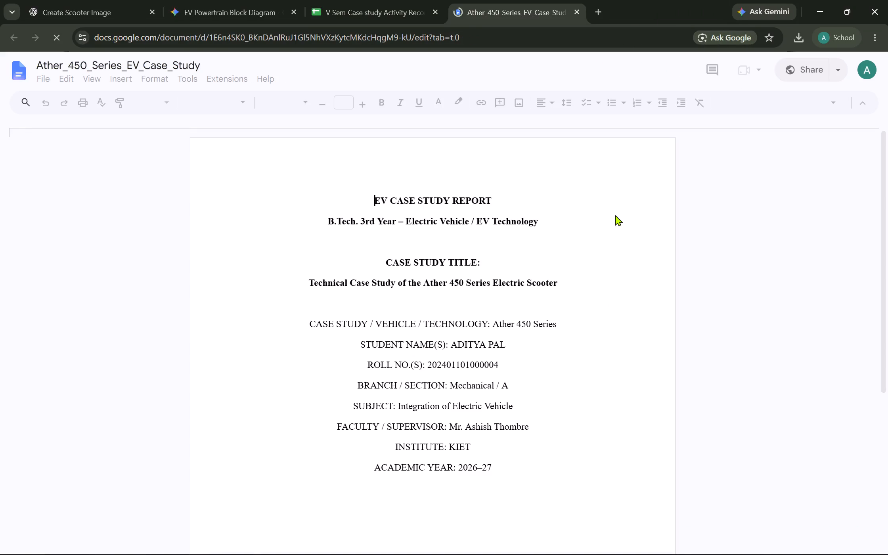
Skim the linked case study's pages from the cover to the references to check the uploaded content.
{"action": "scroll", "coordinate": [586, 343], "scroll_direction": "down", "scroll_amount": 10}
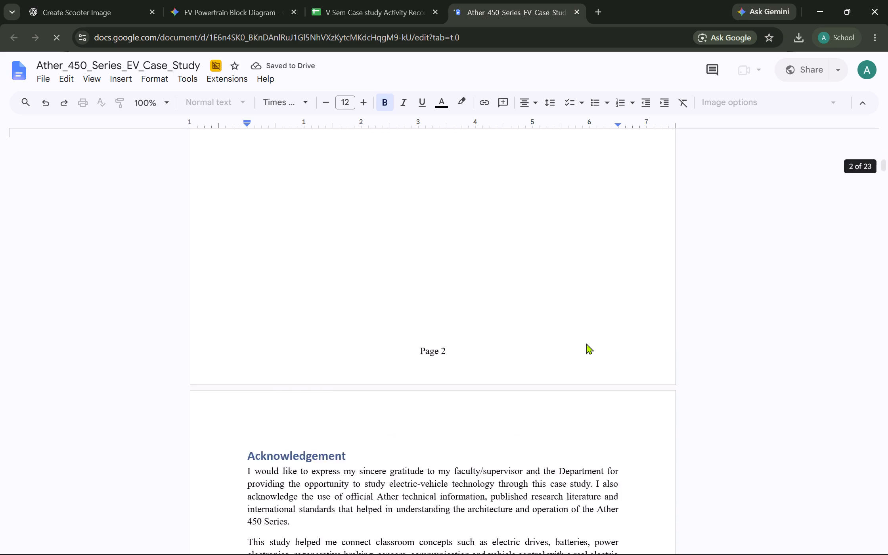
{"action": "scroll", "coordinate": [586, 343], "scroll_direction": "down", "scroll_amount": 13}
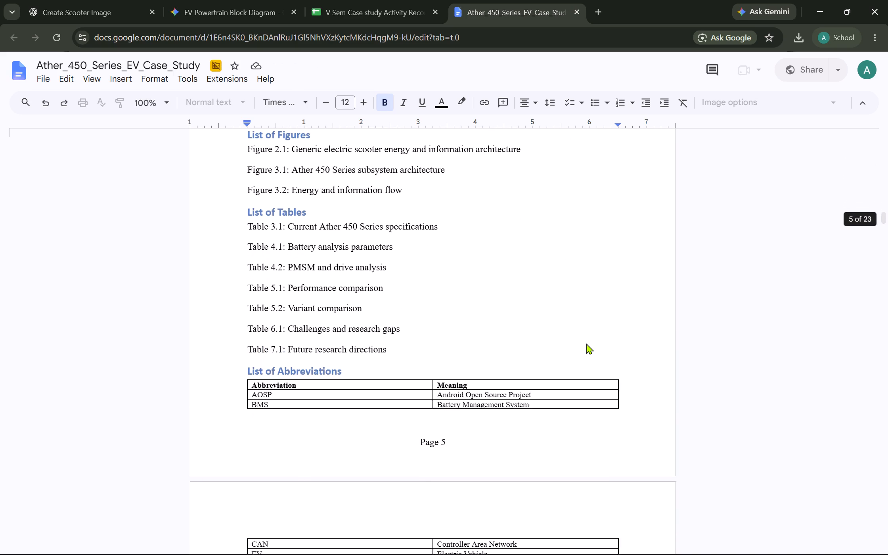
{"action": "scroll", "coordinate": [586, 343], "scroll_direction": "down", "scroll_amount": 11}
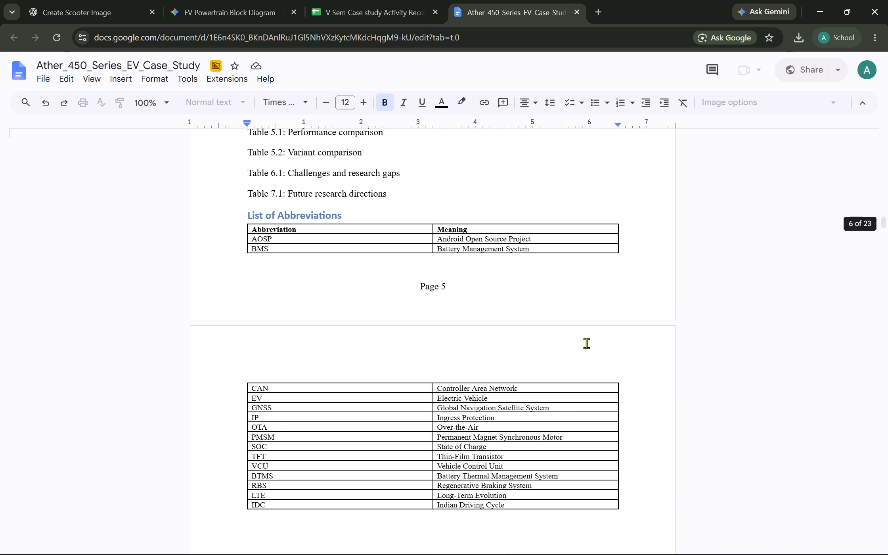
{"action": "scroll", "coordinate": [586, 343], "scroll_direction": "down", "scroll_amount": 12}
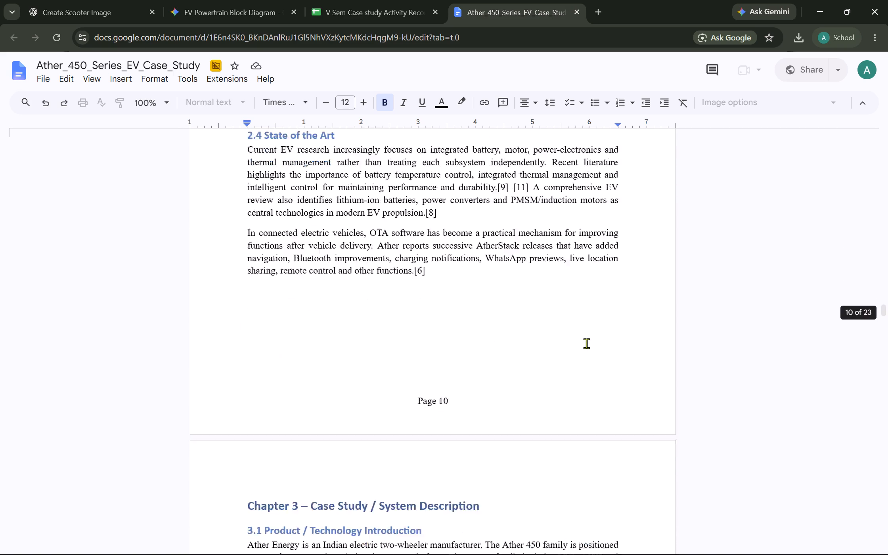
{"action": "scroll", "coordinate": [586, 343], "scroll_direction": "down", "scroll_amount": 16}
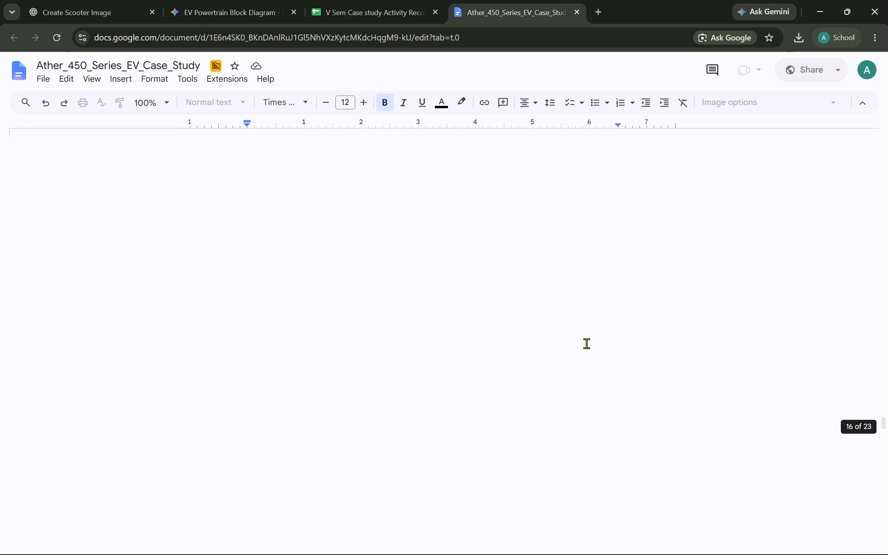
{"action": "scroll", "coordinate": [586, 343], "scroll_direction": "down", "scroll_amount": 12}
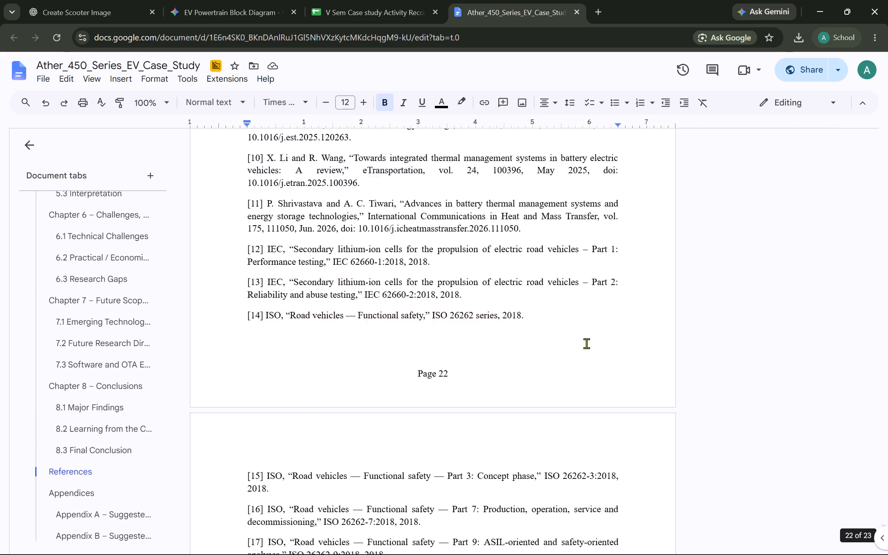
{"action": "scroll", "coordinate": [586, 343], "scroll_direction": "up", "scroll_amount": 10}
Close the browser window.
{"action": "left_click", "coordinate": [887, 0]}
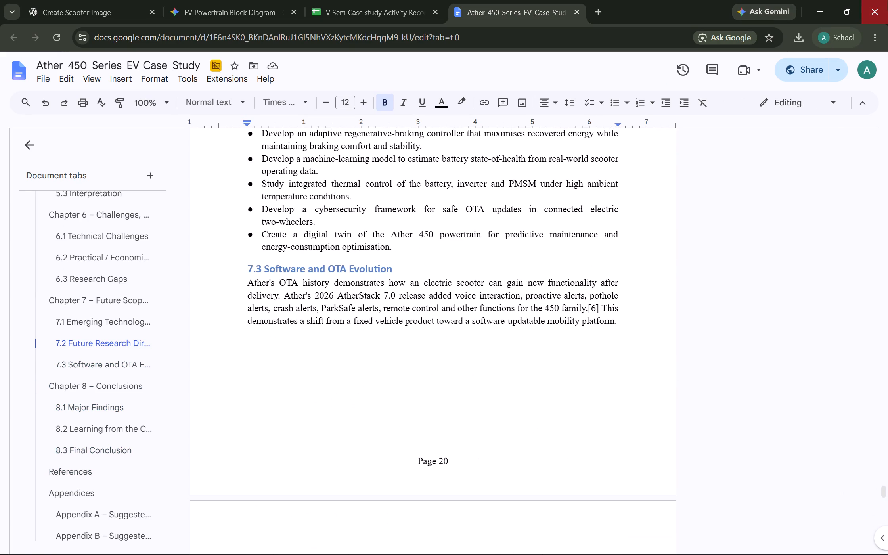
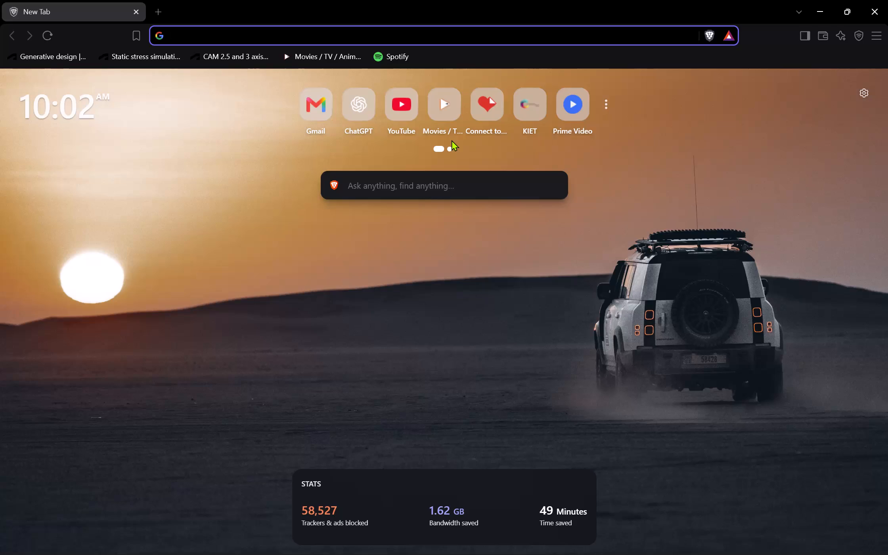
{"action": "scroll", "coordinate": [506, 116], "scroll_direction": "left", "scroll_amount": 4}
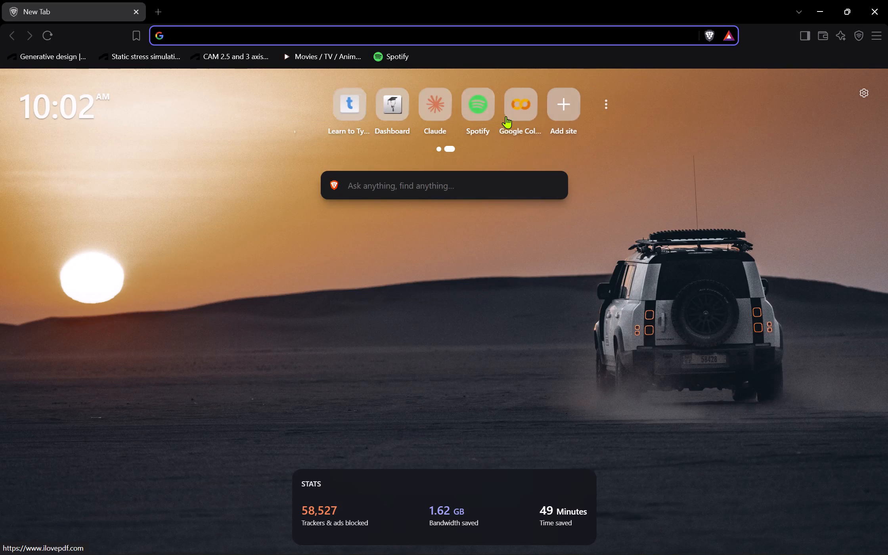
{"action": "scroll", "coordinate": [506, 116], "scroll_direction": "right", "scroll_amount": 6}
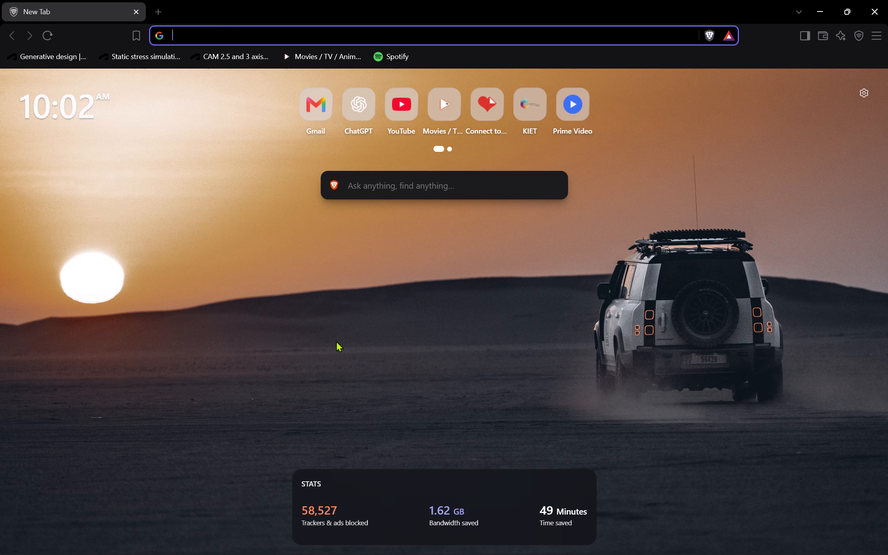
In File Explorer, open the Hero_VIDA_V2 case study from Documents > CLG > 5th Sem > ev in Word and enable editing.
{"action": "left_click", "coordinate": [468, 544]}
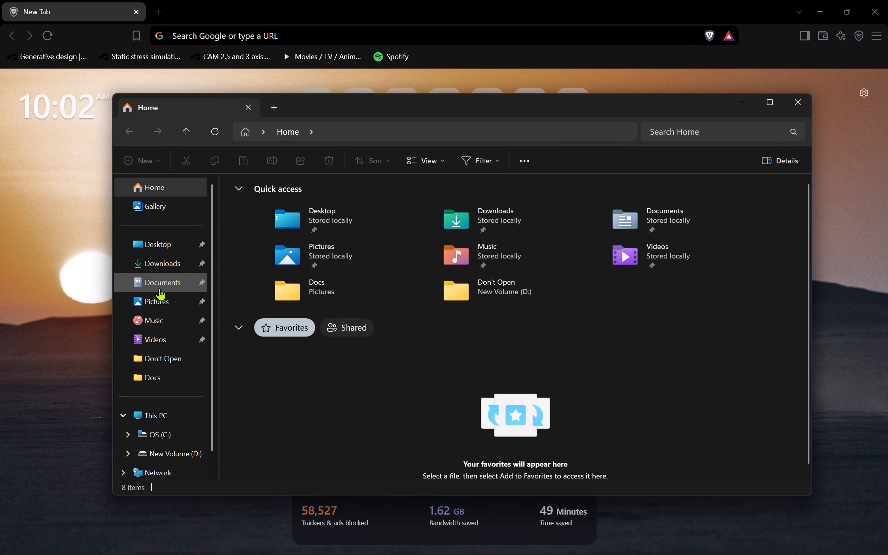
{"action": "left_click", "coordinate": [159, 288]}
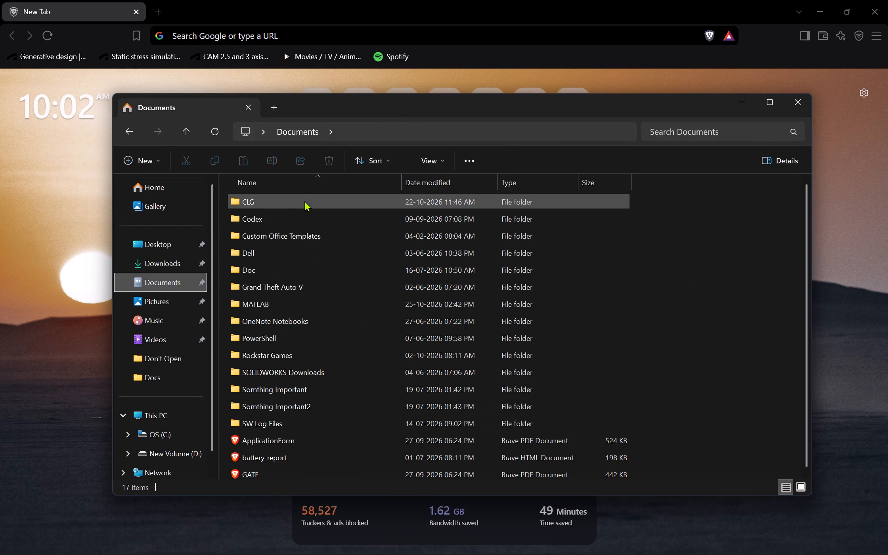
{"action": "double_click", "coordinate": [310, 197]}
{"action": "double_click", "coordinate": [279, 203]}
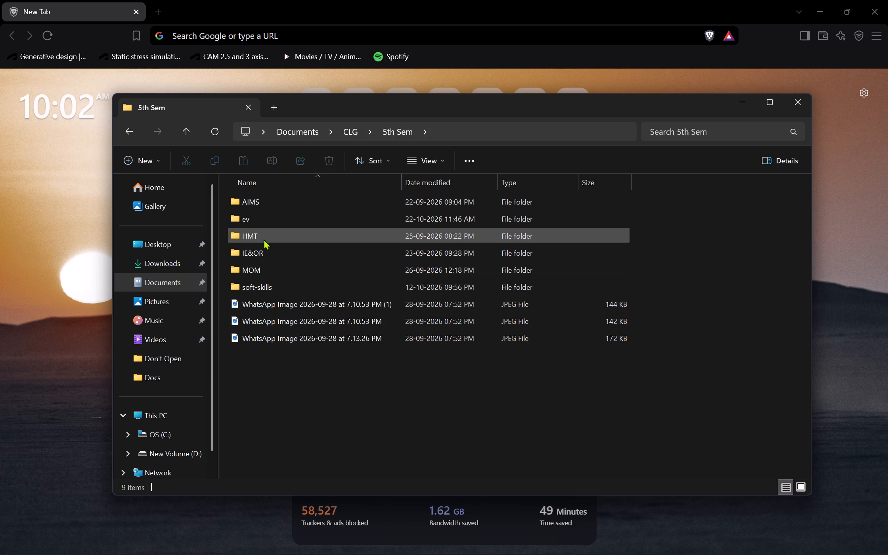
{"action": "double_click", "coordinate": [262, 216]}
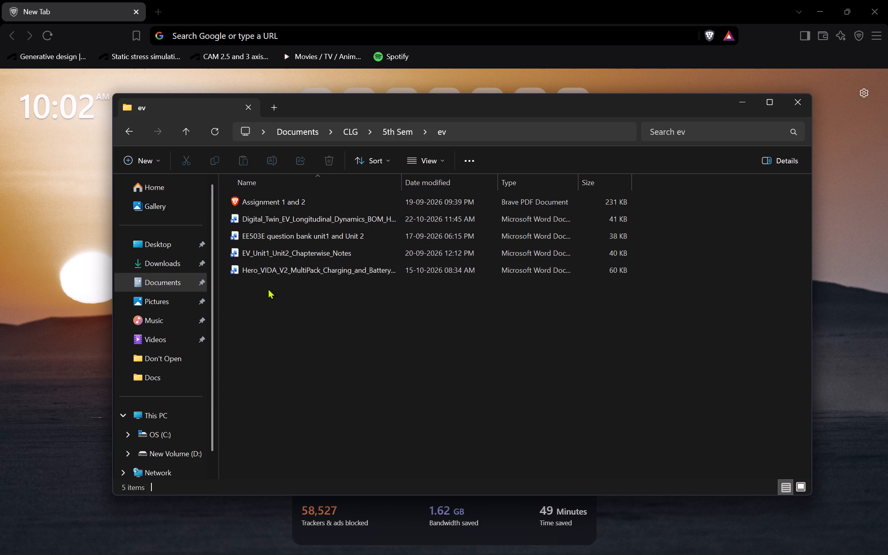
{"action": "double_click", "coordinate": [284, 268]}
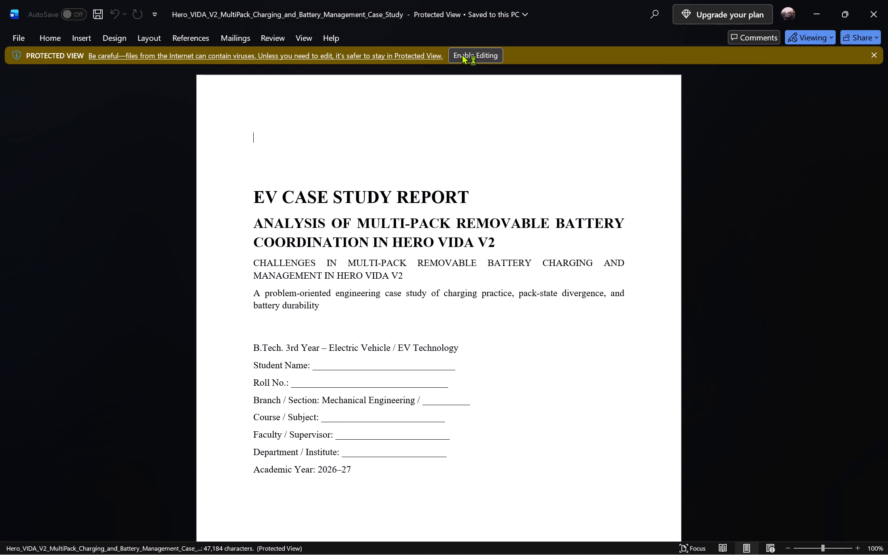
{"action": "left_click", "coordinate": [462, 54]}
Skim the Hero VIDA V2 case study from its cover through Chapter 2, close it, and minimise the folder window.
{"action": "scroll", "coordinate": [406, 267], "scroll_direction": "down", "scroll_amount": 4}
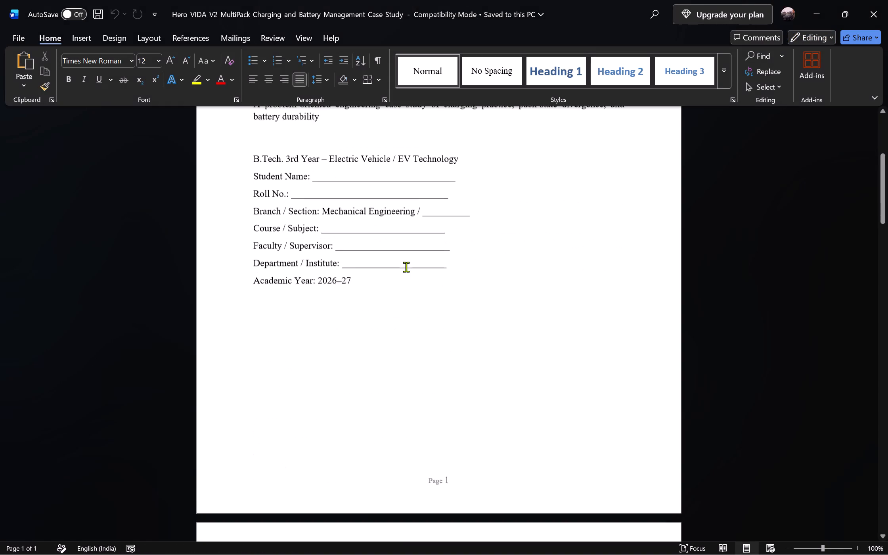
{"action": "scroll", "coordinate": [406, 267], "scroll_direction": "down", "scroll_amount": 12}
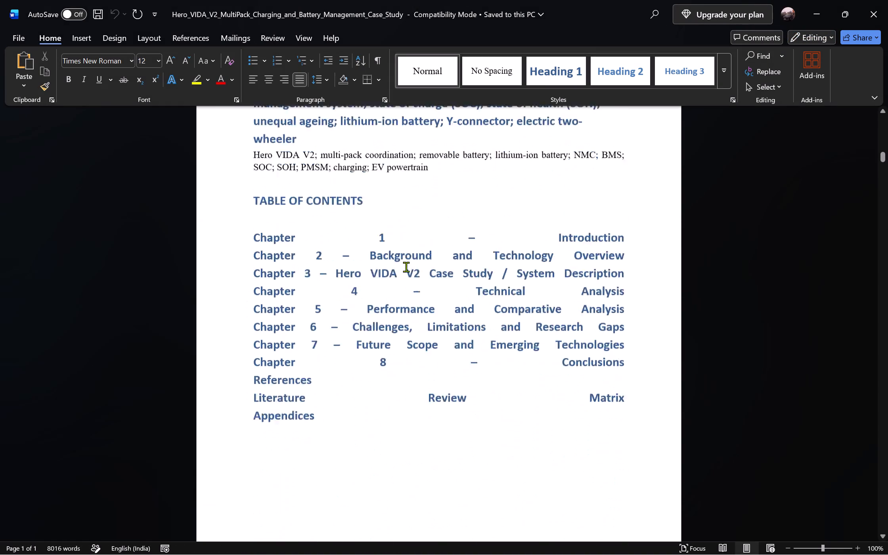
{"action": "scroll", "coordinate": [406, 267], "scroll_direction": "down", "scroll_amount": 7}
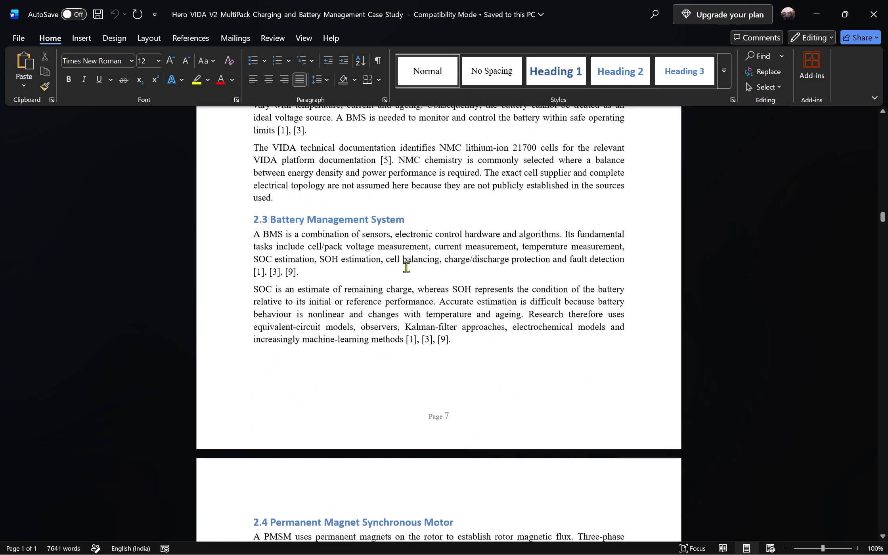
{"action": "left_click", "coordinate": [887, 0]}
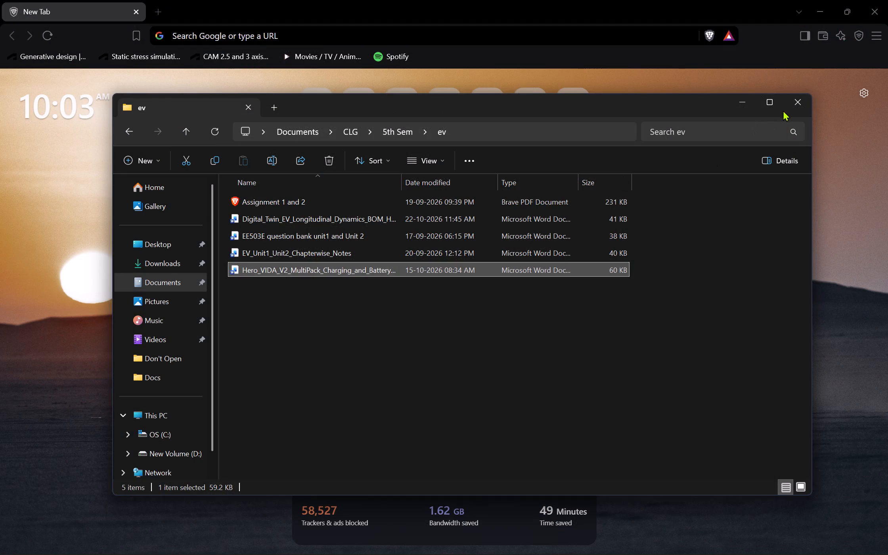
{"action": "left_click", "coordinate": [739, 101]}
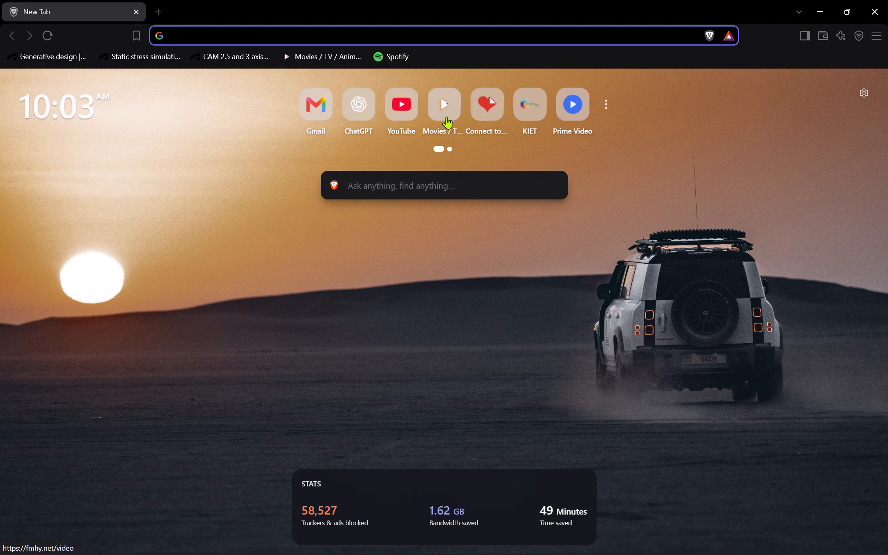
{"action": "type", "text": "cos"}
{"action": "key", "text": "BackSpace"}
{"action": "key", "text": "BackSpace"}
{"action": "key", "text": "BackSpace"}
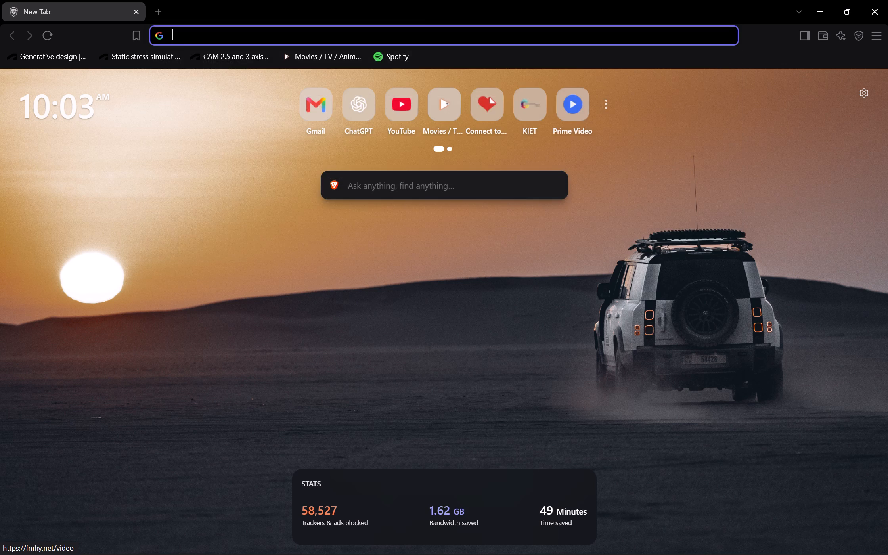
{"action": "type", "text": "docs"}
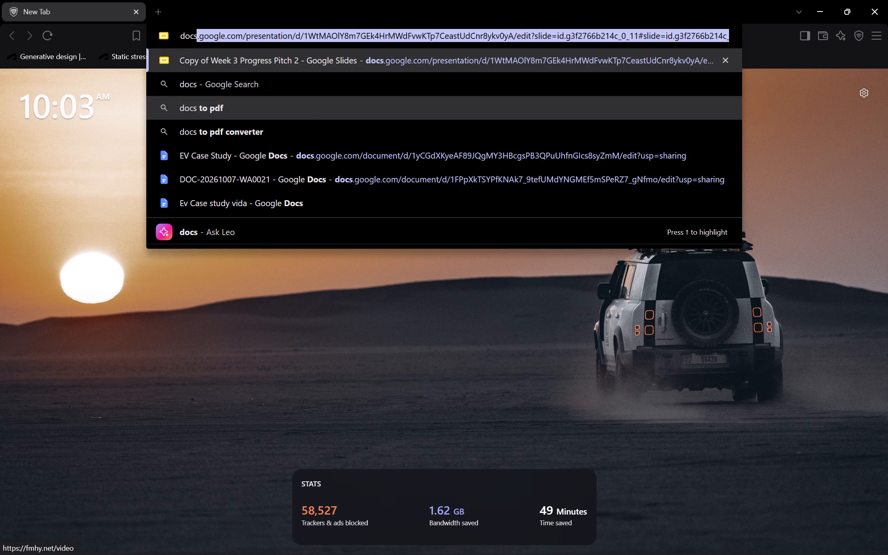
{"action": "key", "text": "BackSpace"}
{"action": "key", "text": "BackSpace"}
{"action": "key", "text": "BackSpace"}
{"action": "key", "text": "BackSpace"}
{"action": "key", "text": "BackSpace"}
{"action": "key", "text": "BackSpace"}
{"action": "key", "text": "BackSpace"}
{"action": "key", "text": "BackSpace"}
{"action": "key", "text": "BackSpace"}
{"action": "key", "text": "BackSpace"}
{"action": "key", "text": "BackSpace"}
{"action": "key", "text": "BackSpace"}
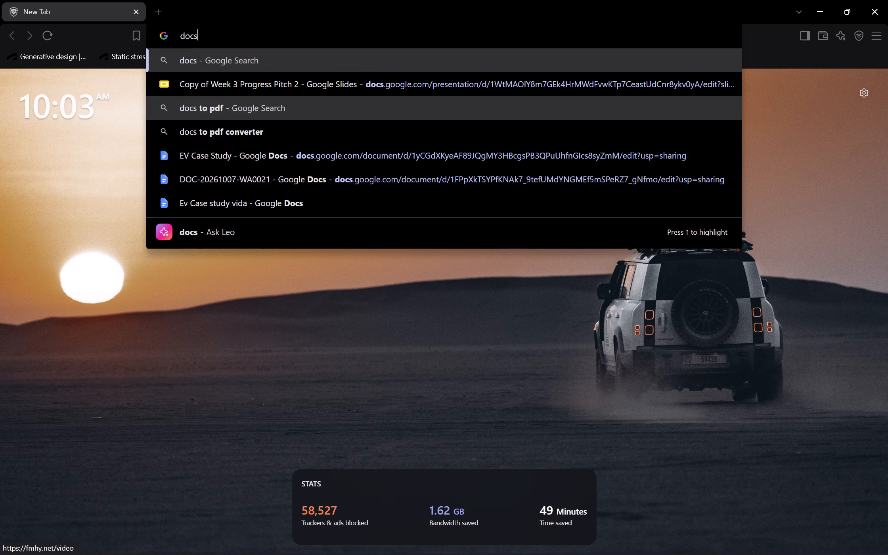
Search the web for google docs and open Google Docs through the Login result.
{"action": "type", "text": "google docs"}
{"action": "key", "text": "Return"}
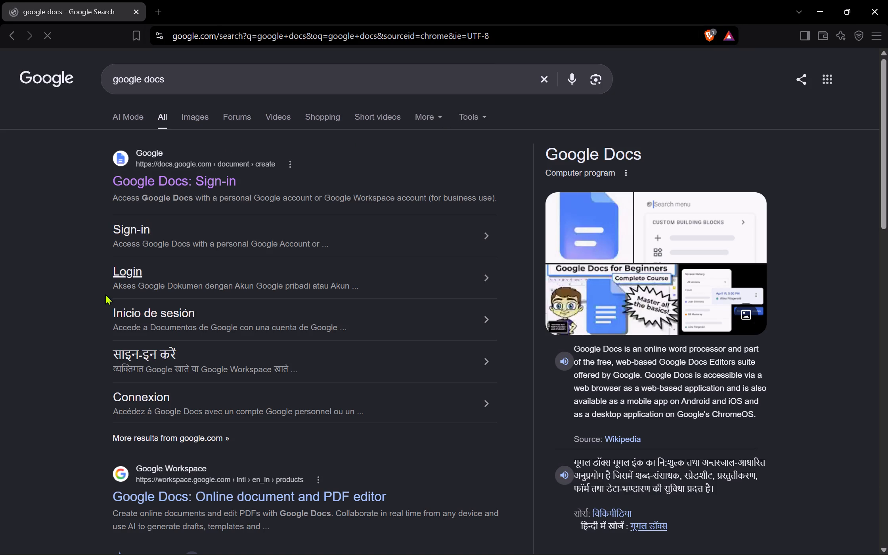
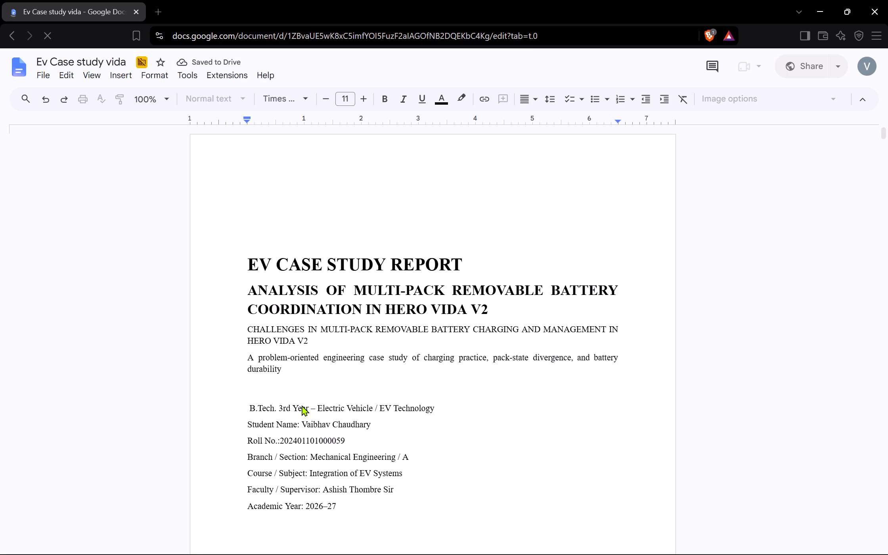
Skim the Ev Case study vida document from its cover to section 1.3, and return to the table of contents.
{"action": "scroll", "coordinate": [302, 405], "scroll_direction": "down", "scroll_amount": 7}
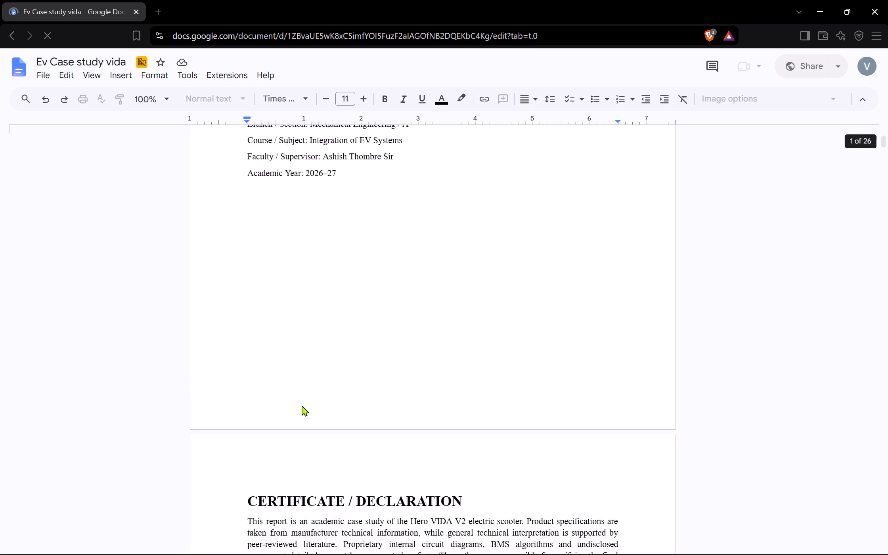
{"action": "scroll", "coordinate": [302, 405], "scroll_direction": "down", "scroll_amount": 1}
{"action": "scroll", "coordinate": [360, 352], "scroll_direction": "down", "scroll_amount": 1}
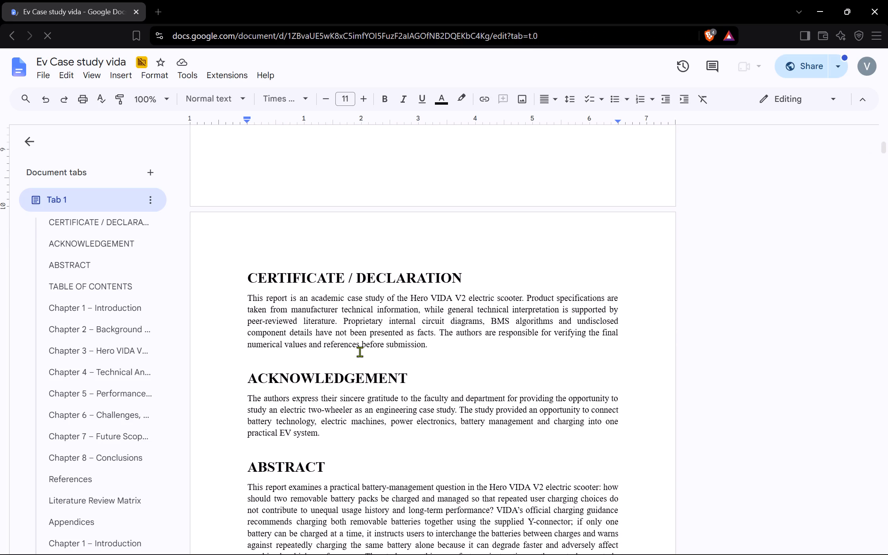
{"action": "scroll", "coordinate": [360, 352], "scroll_direction": "down", "scroll_amount": 7}
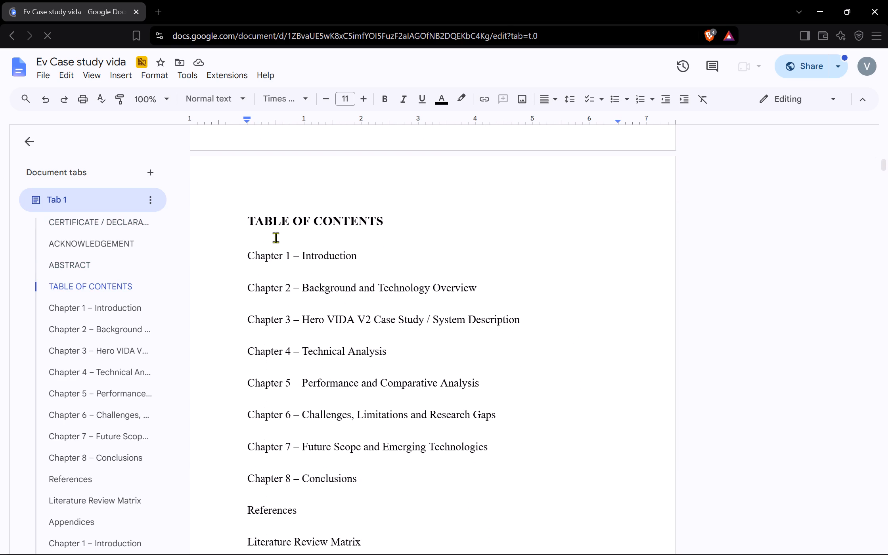
{"action": "left_click_drag", "start_coordinate": [244, 216], "coordinate": [379, 226]}
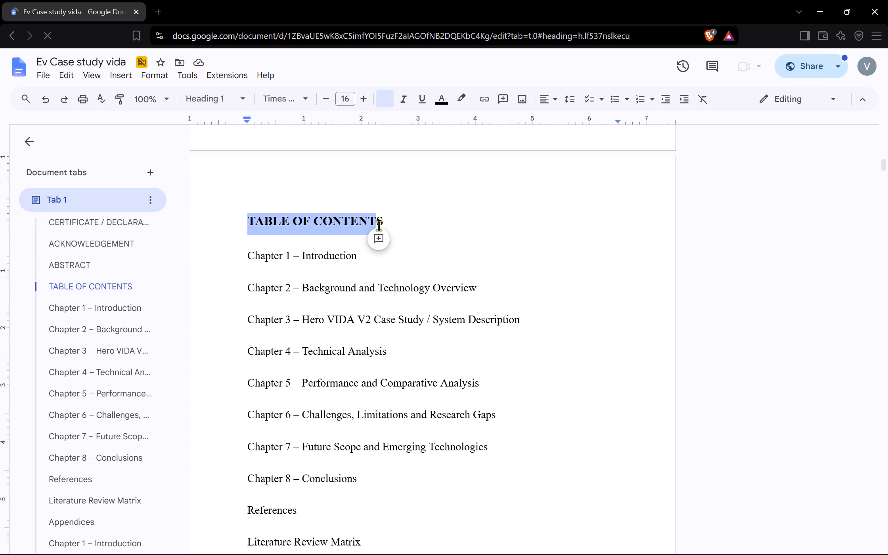
{"action": "scroll", "coordinate": [438, 294], "scroll_direction": "down", "scroll_amount": 7}
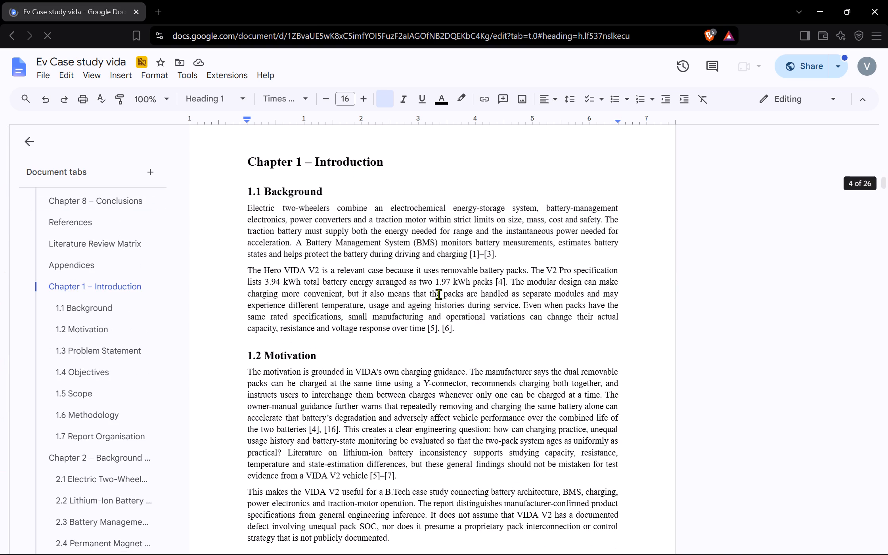
{"action": "scroll", "coordinate": [333, 385], "scroll_direction": "down", "scroll_amount": 3}
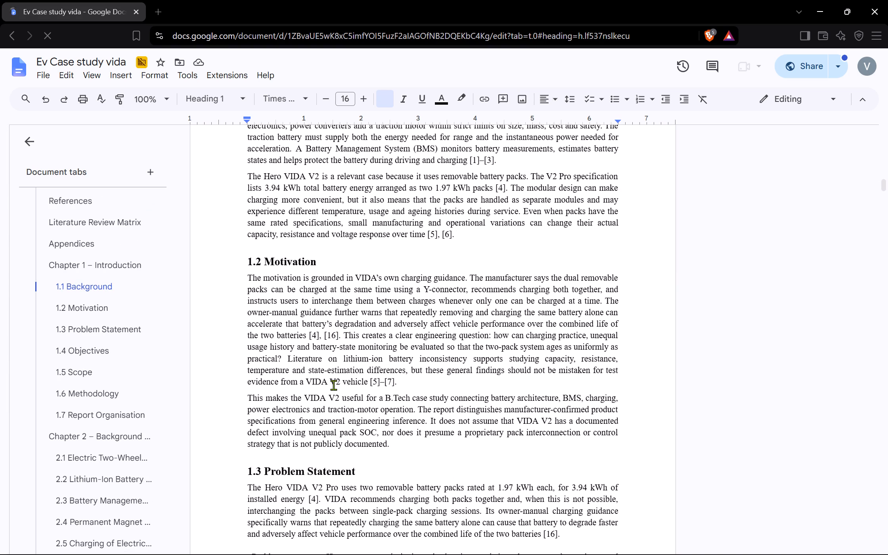
{"action": "scroll", "coordinate": [333, 385], "scroll_direction": "down", "scroll_amount": 4}
{"action": "scroll", "coordinate": [333, 385], "scroll_direction": "up", "scroll_amount": 1}
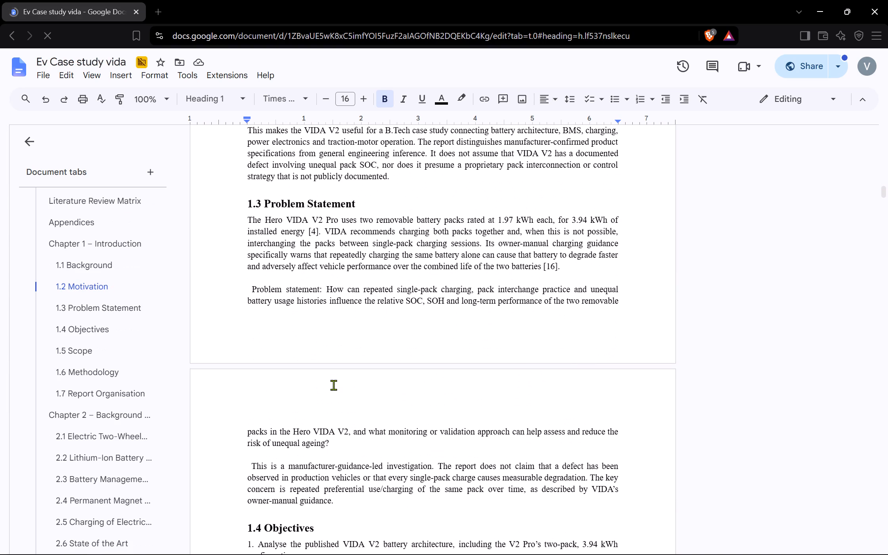
{"action": "scroll", "coordinate": [333, 385], "scroll_direction": "up", "scroll_amount": 12}
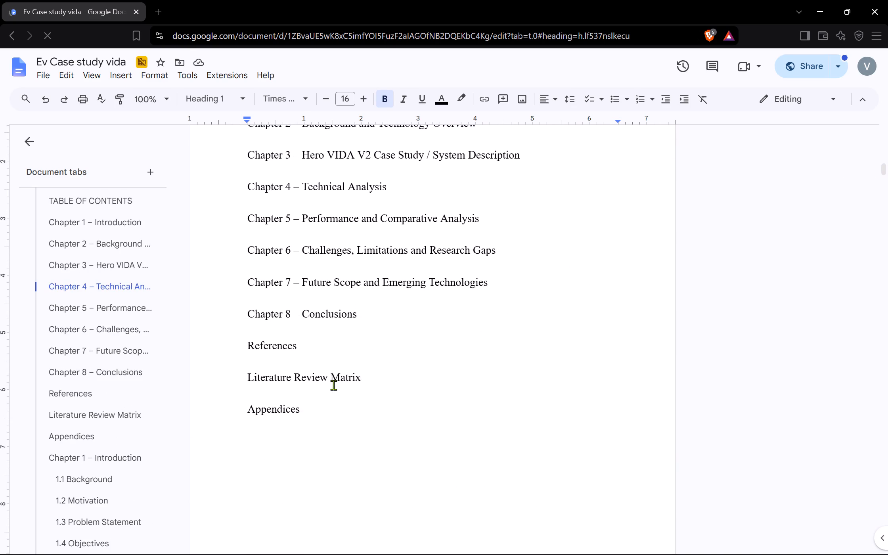
{"action": "scroll", "coordinate": [333, 385], "scroll_direction": "up", "scroll_amount": 5}
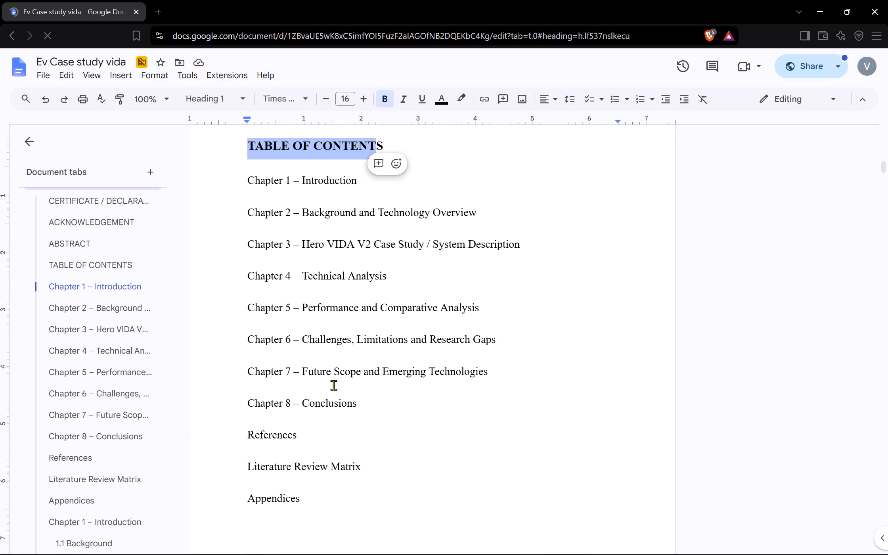
{"action": "scroll", "coordinate": [333, 385], "scroll_direction": "up", "scroll_amount": 4}
Read on from the table of contents through Chapters 1 and 2 to the flow diagram in 3.3 Overall System Architecture.
{"action": "scroll", "coordinate": [333, 385], "scroll_direction": "down", "scroll_amount": 8}
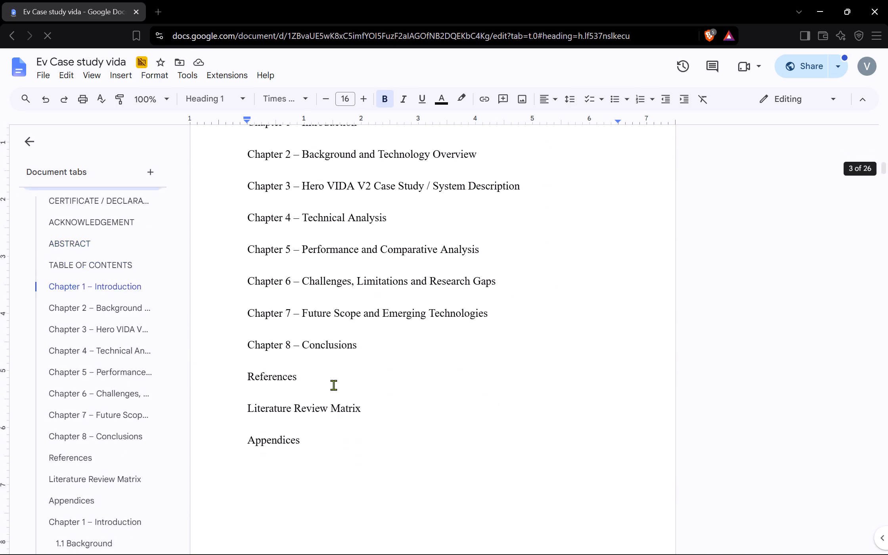
{"action": "scroll", "coordinate": [333, 385], "scroll_direction": "down", "scroll_amount": 8}
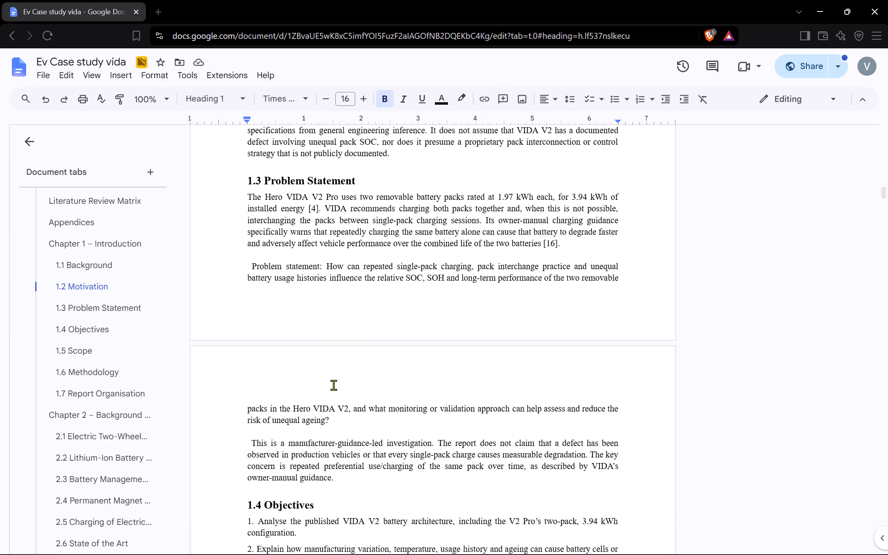
{"action": "scroll", "coordinate": [333, 385], "scroll_direction": "down", "scroll_amount": 10}
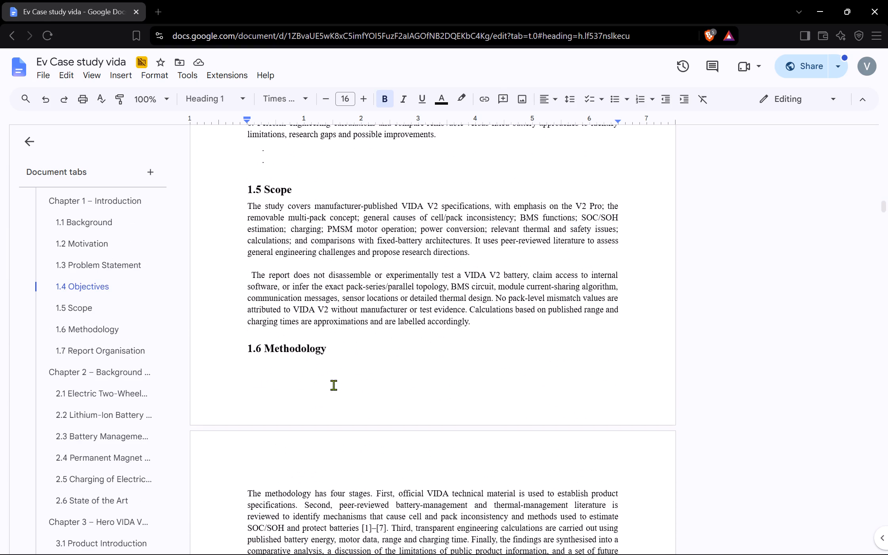
{"action": "scroll", "coordinate": [333, 385], "scroll_direction": "down", "scroll_amount": 10}
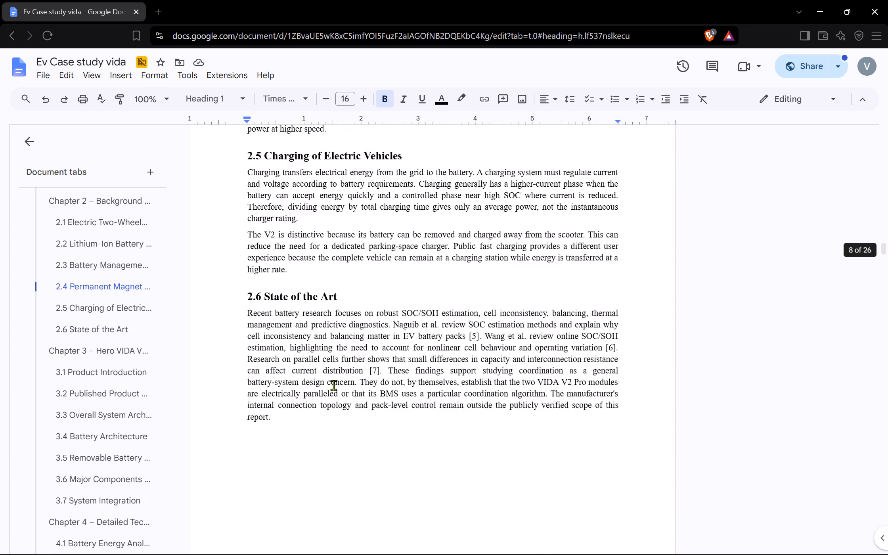
{"action": "scroll", "coordinate": [333, 385], "scroll_direction": "down", "scroll_amount": 9}
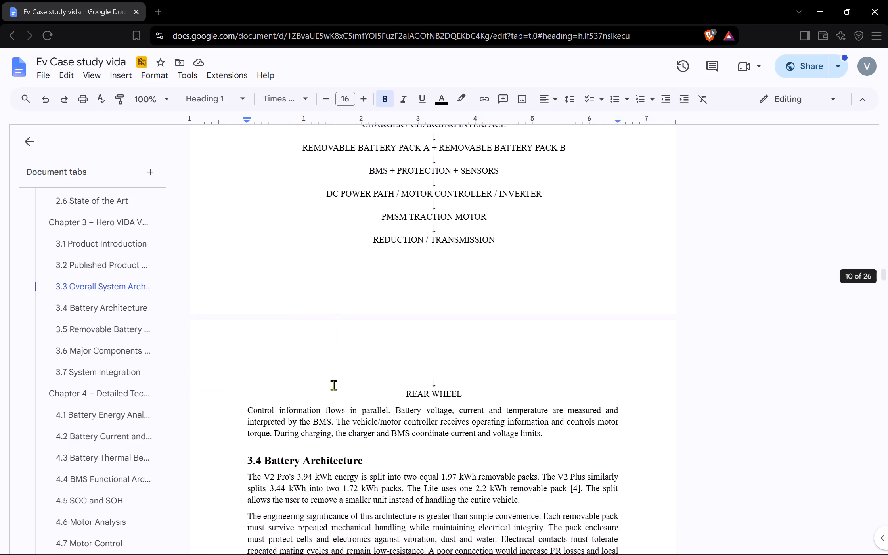
{"action": "scroll", "coordinate": [333, 385], "scroll_direction": "down", "scroll_amount": 1}
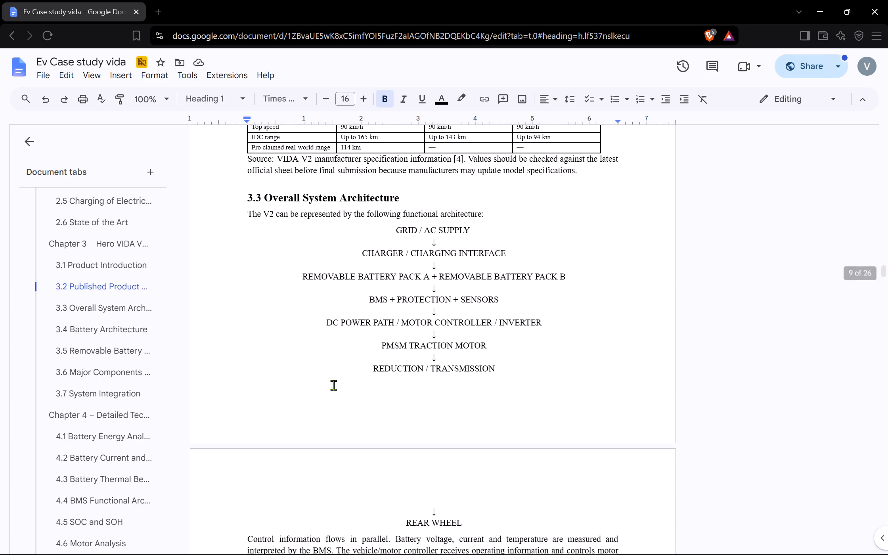
{"action": "scroll", "coordinate": [333, 385], "scroll_direction": "down", "scroll_amount": 1}
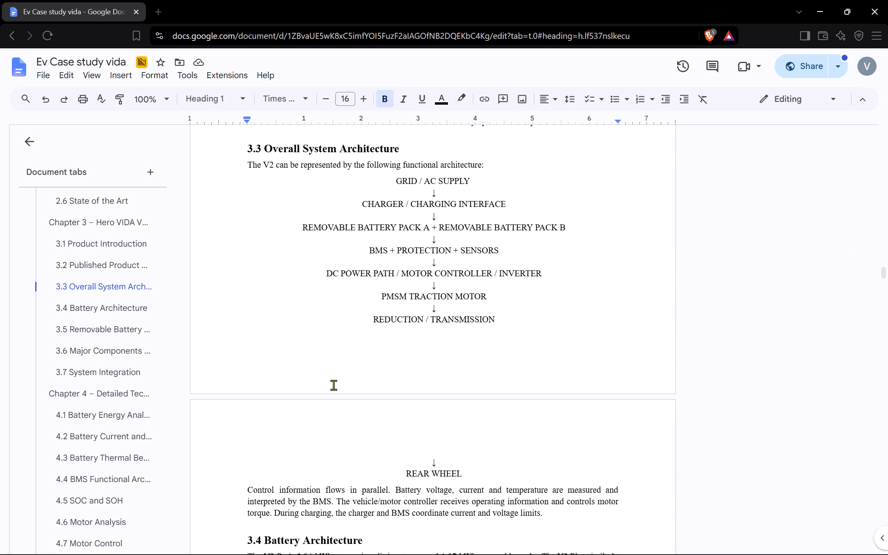
{"action": "scroll", "coordinate": [333, 385], "scroll_direction": "down", "scroll_amount": 1}
Capture a rectangular screenshot of the 3.3 architecture flow, from GRID / AC SUPPLY down to REAR WHEEL.
{"action": "key", "text": "shift+super+s"}
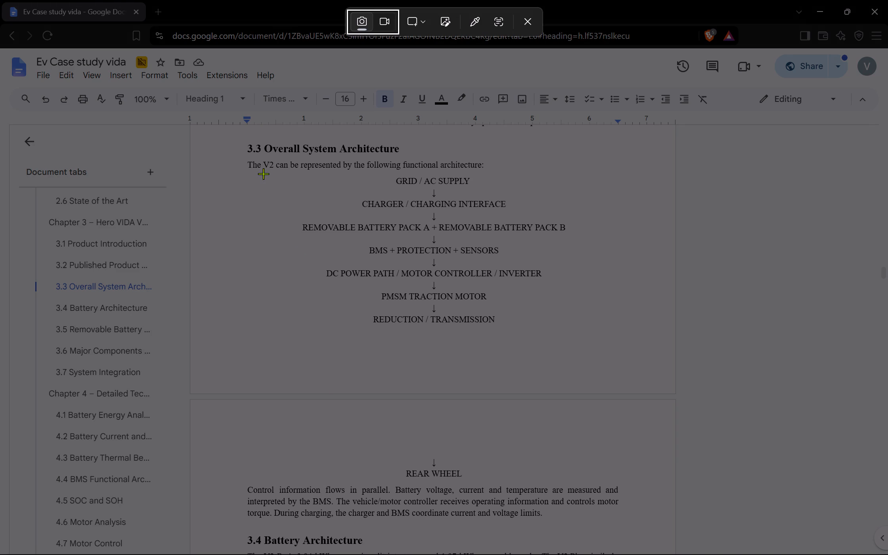
{"action": "left_click_drag", "start_coordinate": [263, 174], "coordinate": [571, 463]}
{"action": "scroll", "coordinate": [465, 283], "scroll_direction": "up", "scroll_amount": 1}
{"action": "scroll", "coordinate": [559, 459], "scroll_direction": "right", "scroll_amount": 1}
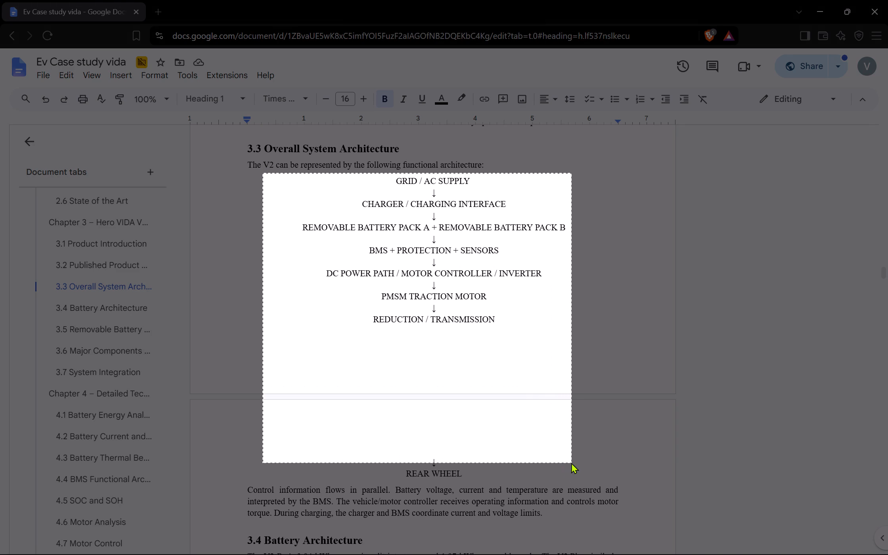
{"action": "left_click_drag", "start_coordinate": [571, 463], "coordinate": [584, 478]}
{"action": "scroll", "coordinate": [571, 463], "scroll_direction": "right", "scroll_amount": 1}
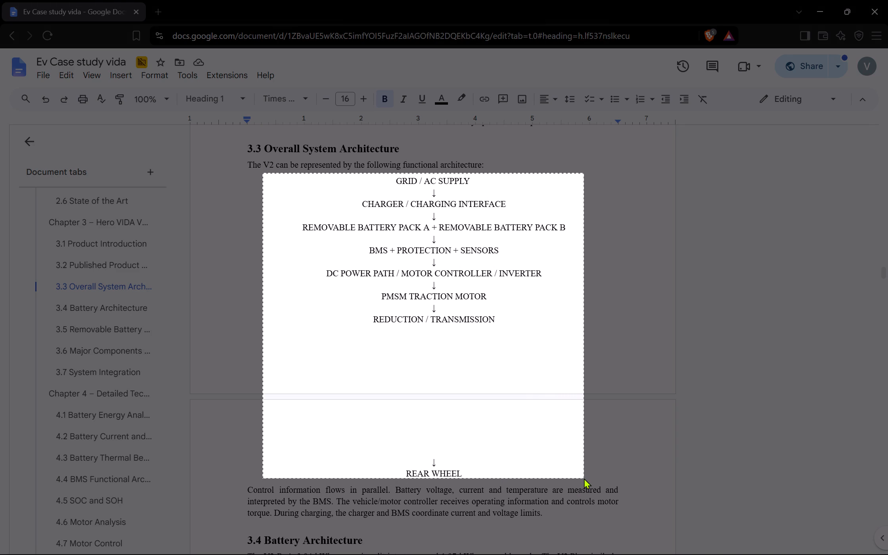
{"action": "scroll", "coordinate": [584, 478], "scroll_direction": "right", "scroll_amount": 1}
{"action": "left_click_drag", "start_coordinate": [584, 478], "coordinate": [585, 477]}
{"action": "scroll", "coordinate": [585, 478], "scroll_direction": "right", "scroll_amount": 1}
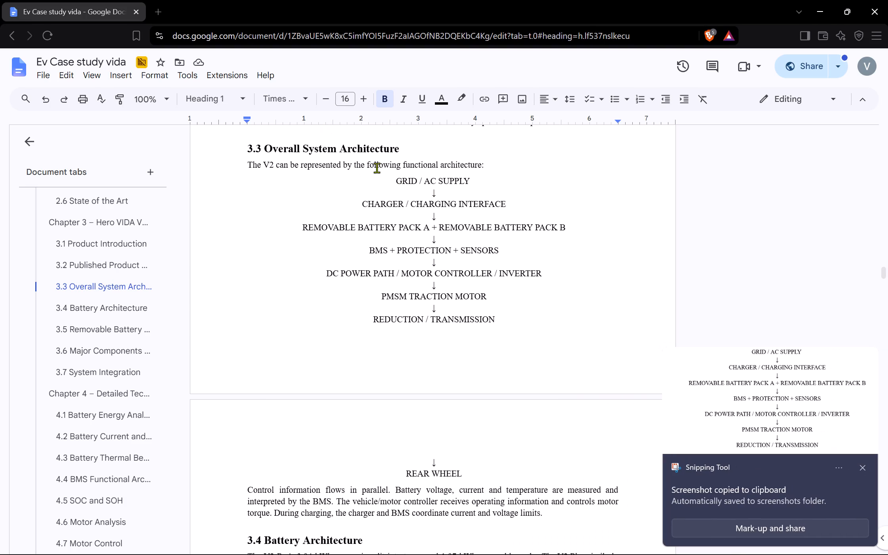
Copy the architecture flow text in section 3.3, from GRID / AC SUPPLY through REAR WHEEL.
{"action": "left_click_drag", "start_coordinate": [391, 176], "coordinate": [520, 451]}
{"action": "scroll", "coordinate": [486, 364], "scroll_direction": "up", "scroll_amount": 1}
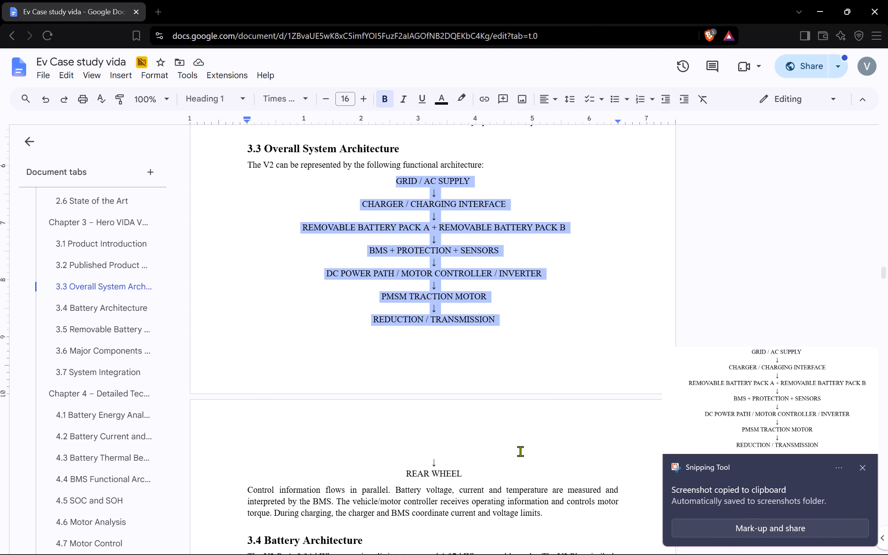